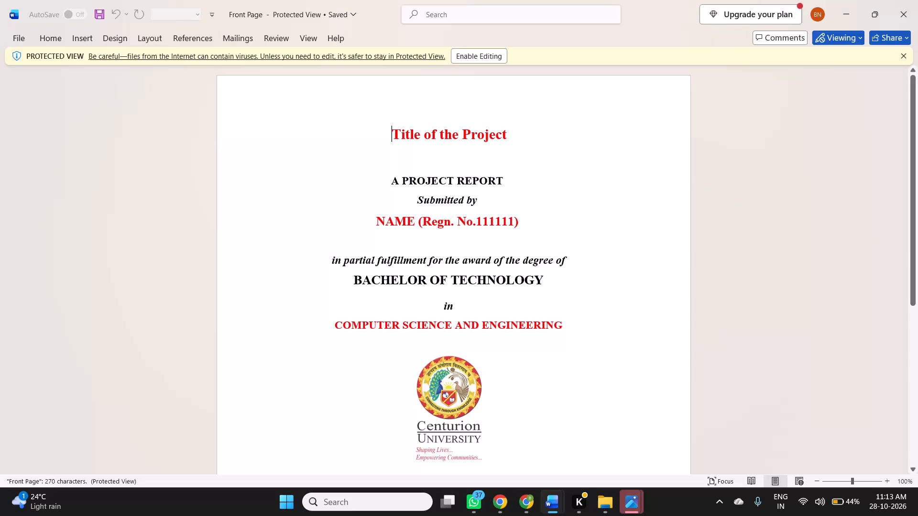
Look over the project report's front page template, from the project title down to the campus and university name.
scroll(448, 234, down, 4)
scroll(448, 234, up, 1)
scroll(448, 234, down, 3)
scroll(447, 235, up, 2)
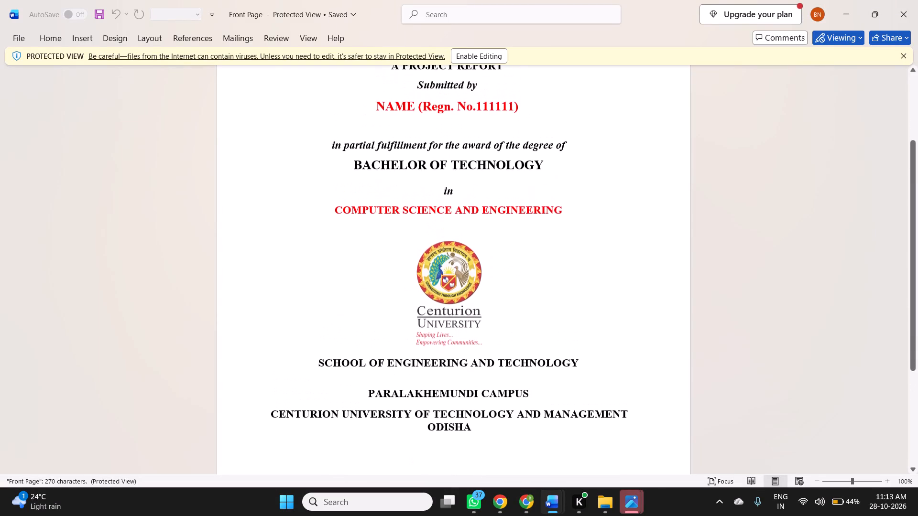
scroll(447, 236, down, 4)
scroll(447, 236, up, 4)
scroll(446, 236, down, 1)
scroll(446, 236, up, 1)
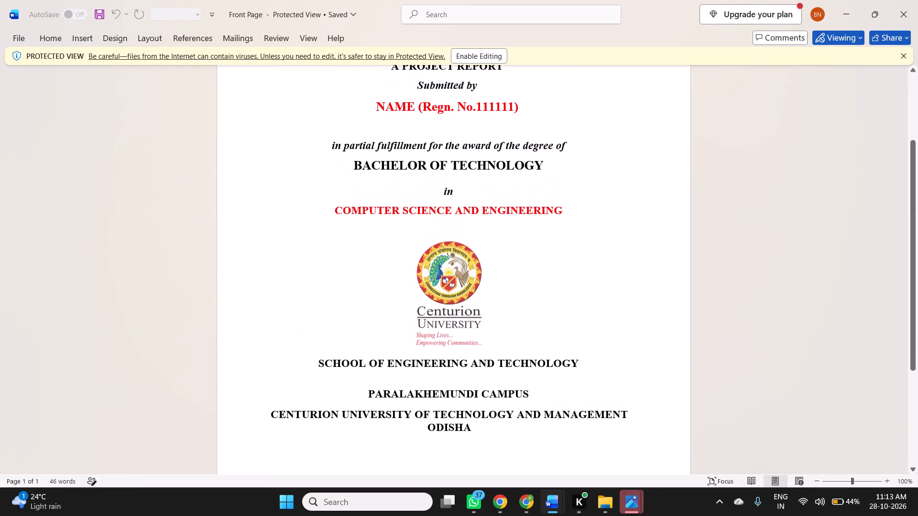
scroll(446, 236, down, 1)
scroll(446, 236, up, 7)
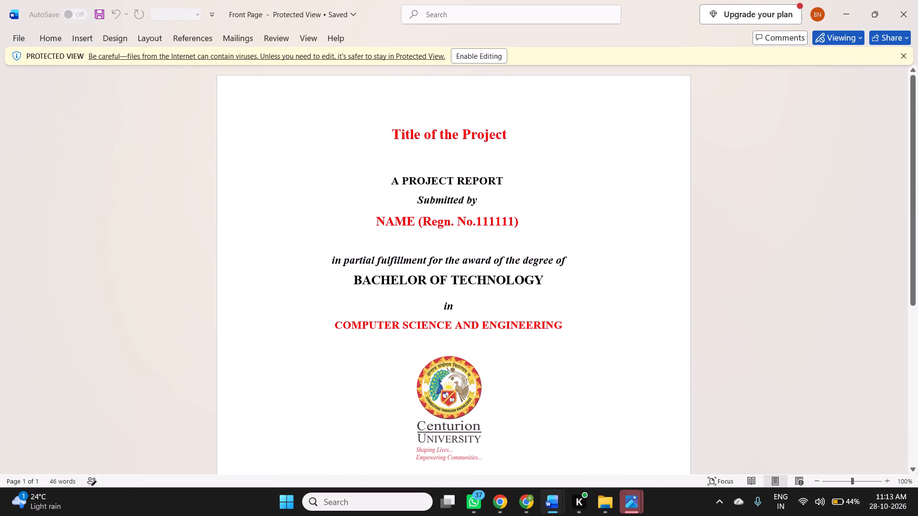
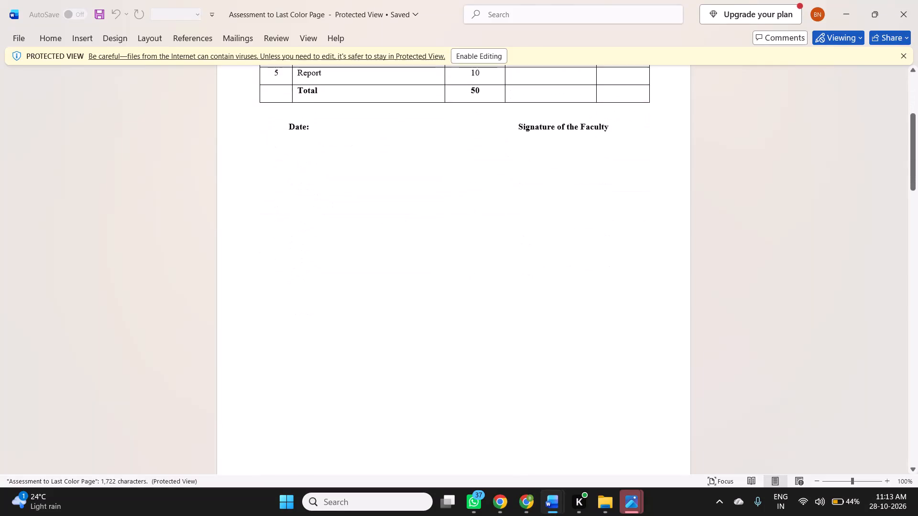
Look through the Assessment to Last Color Page document, from the faculty signature line through the Course Outcome attainment form to the coloured last page.
scroll(393, 318, down, 1)
scroll(392, 315, up, 2)
scroll(391, 314, down, 2)
scroll(391, 313, up, 1)
scroll(391, 312, down, 1)
scroll(391, 312, up, 2)
scroll(389, 310, down, 1)
scroll(389, 310, up, 1)
scroll(388, 309, down, 1)
scroll(388, 308, up, 1)
scroll(387, 308, down, 3)
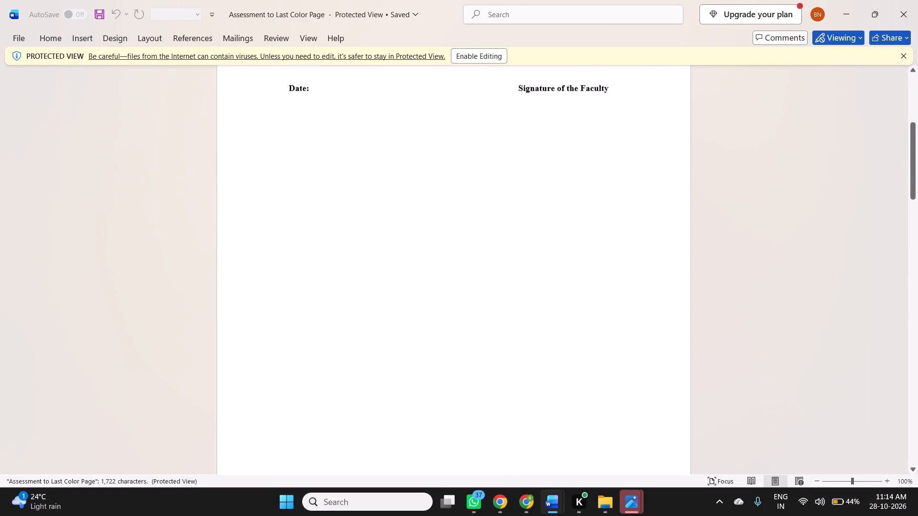
scroll(382, 301, down, 4)
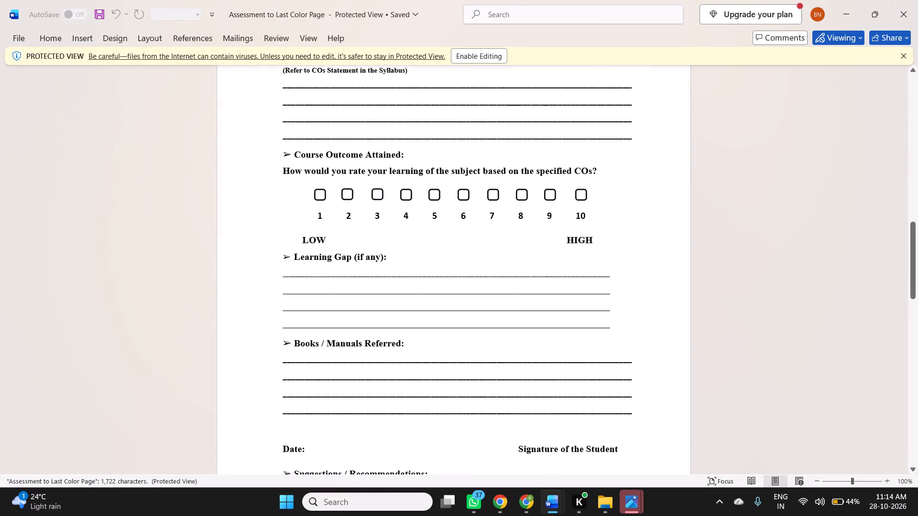
scroll(380, 295, down, 1)
scroll(380, 295, up, 4)
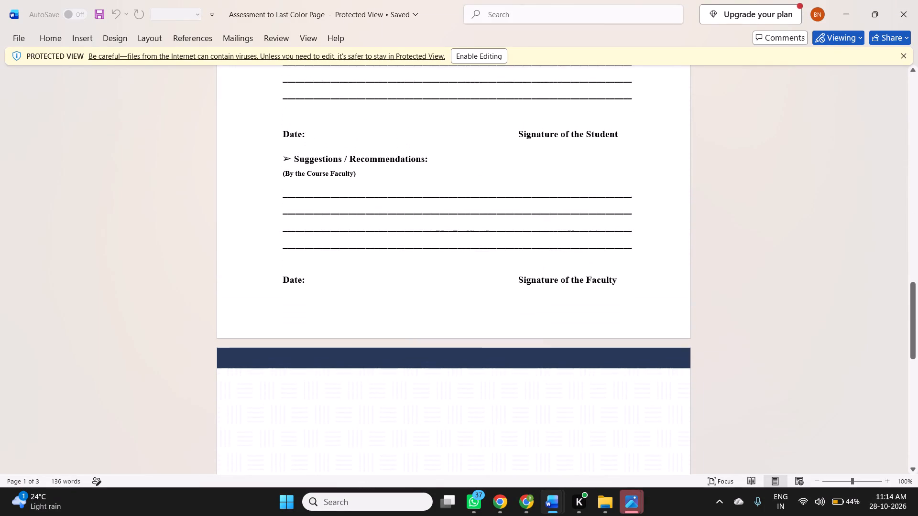
Go back to the first page and examine the internal assessment rubrics table with its marks and remarks columns.
scroll(380, 295, up, 20)
scroll(380, 295, up, 1)
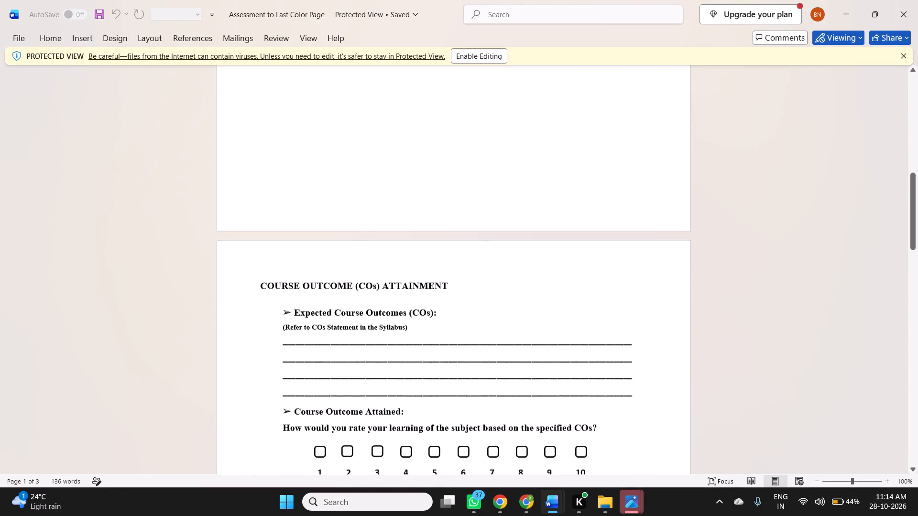
scroll(380, 295, up, 16)
scroll(380, 295, down, 1)
scroll(380, 295, up, 1)
scroll(380, 295, down, 1)
scroll(380, 295, up, 1)
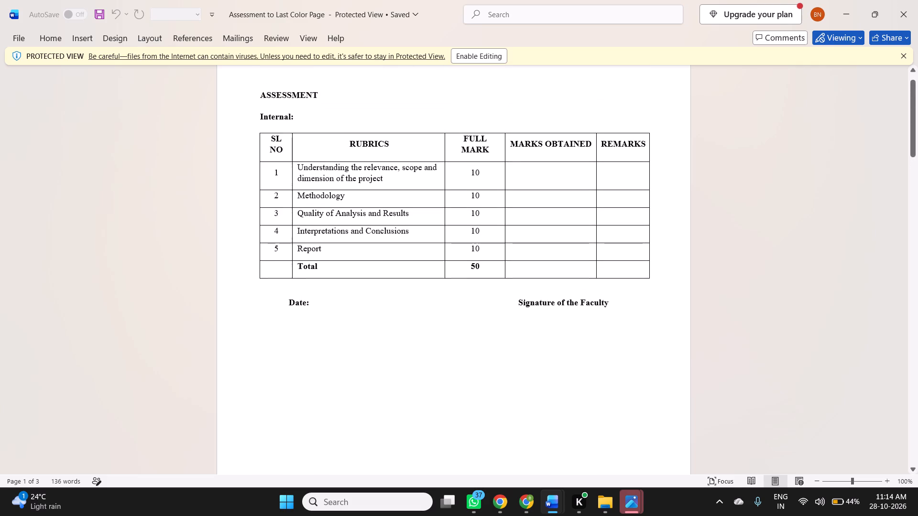
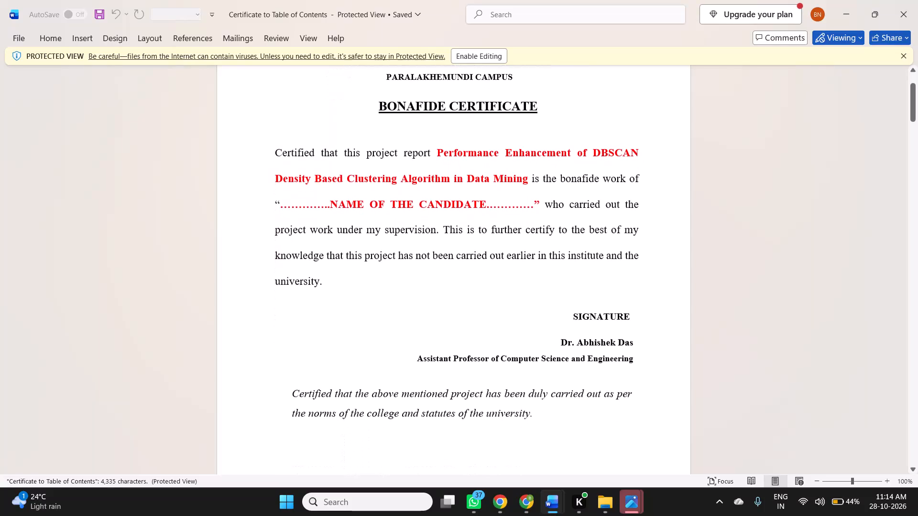
Read through the Bonafide Certificate and Declaration pages of the Certificate to Table of Contents document.
scroll(349, 351, down, 2)
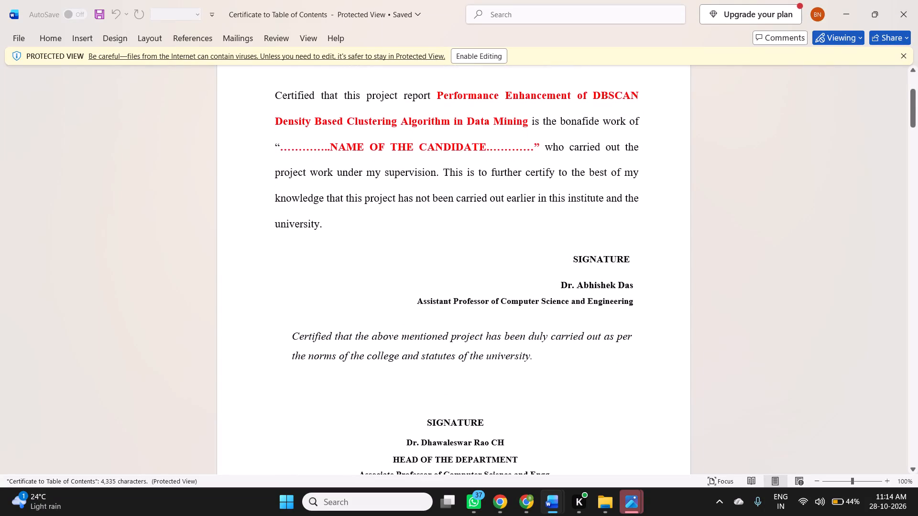
scroll(346, 350, down, 2)
scroll(346, 350, up, 1)
scroll(346, 350, down, 5)
scroll(345, 349, up, 1)
scroll(345, 349, down, 4)
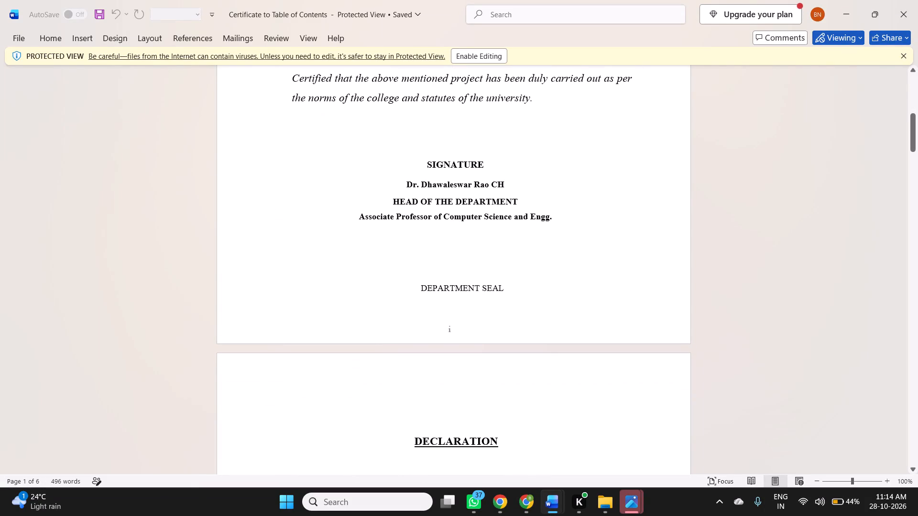
scroll(344, 348, down, 16)
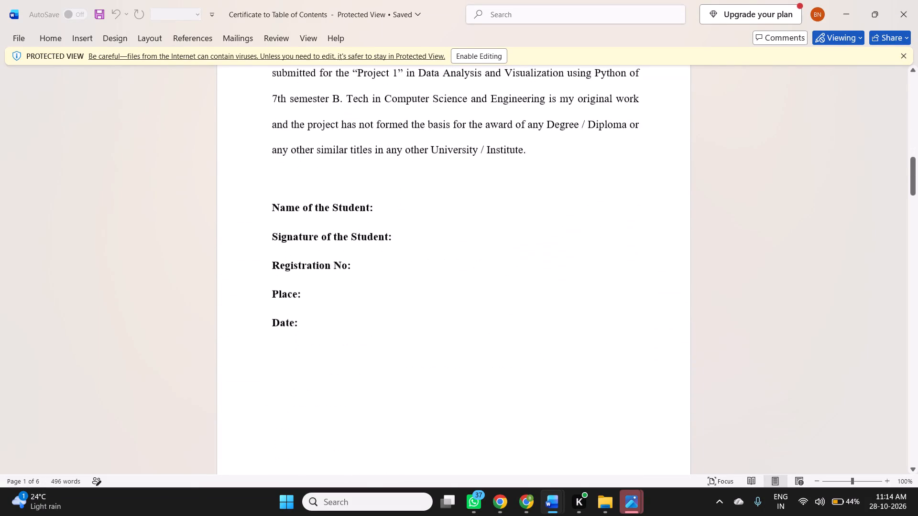
Examine the Acknowledgements page and continue to the List of Figures page.
scroll(348, 330, down, 9)
scroll(347, 330, up, 1)
scroll(347, 330, down, 1)
scroll(347, 330, up, 1)
scroll(347, 330, down, 12)
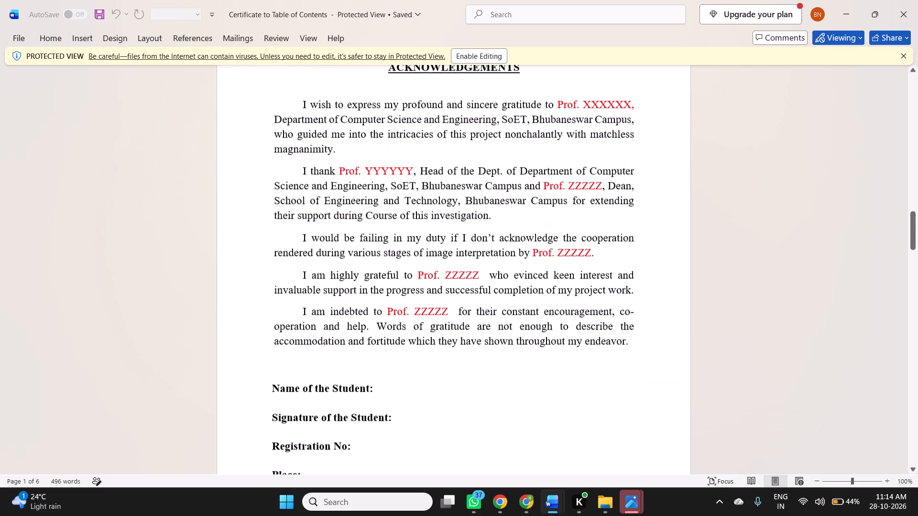
scroll(346, 329, down, 4)
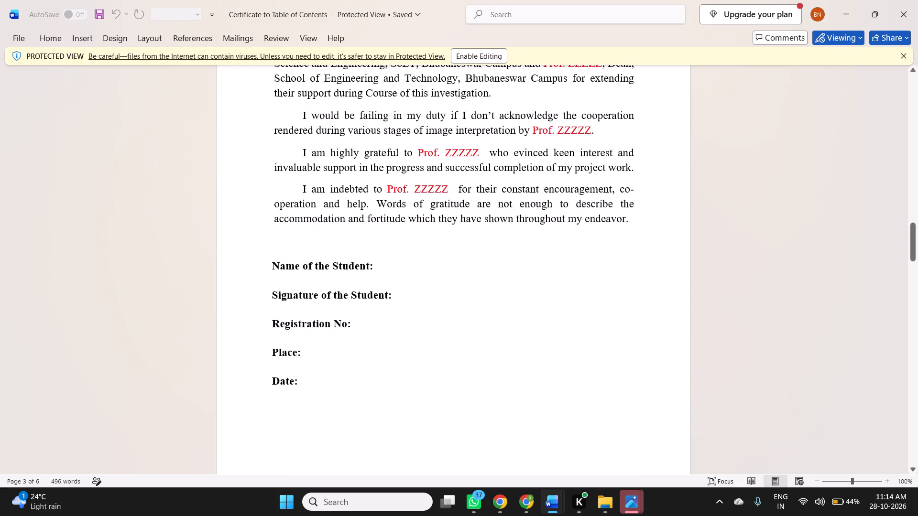
scroll(346, 329, down, 1)
scroll(346, 329, up, 1)
scroll(346, 329, down, 11)
scroll(346, 329, up, 1)
scroll(346, 329, down, 2)
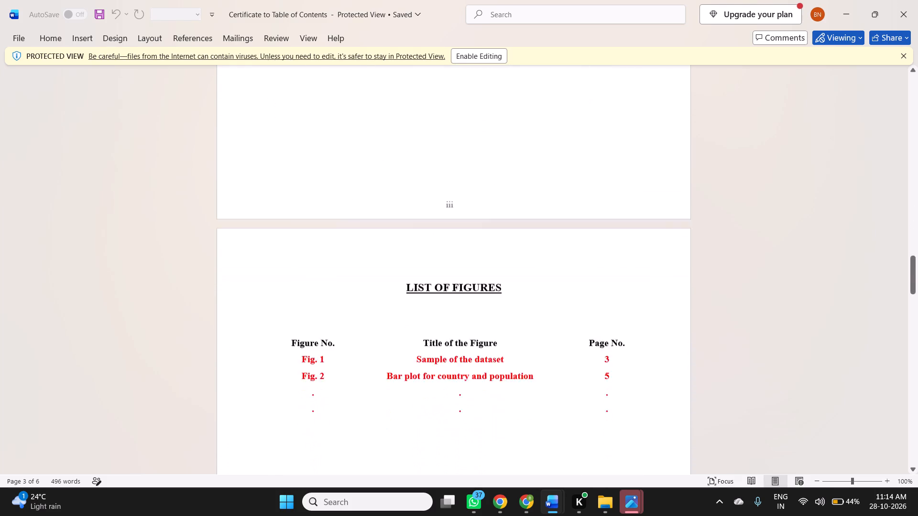
Look over the List of Figures and read the Table of Contents chapter entries with their page numbers.
scroll(346, 329, down, 4)
scroll(346, 329, up, 2)
scroll(346, 329, down, 1)
scroll(346, 329, up, 1)
scroll(346, 329, down, 1)
scroll(346, 329, up, 1)
scroll(346, 329, down, 10)
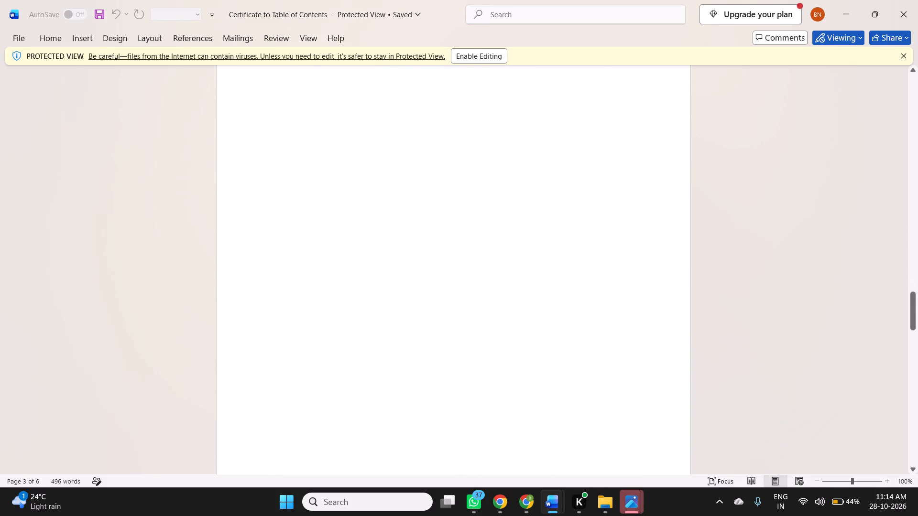
scroll(345, 332, down, 8)
scroll(344, 331, up, 2)
scroll(344, 331, down, 3)
scroll(344, 331, up, 1)
scroll(344, 331, down, 8)
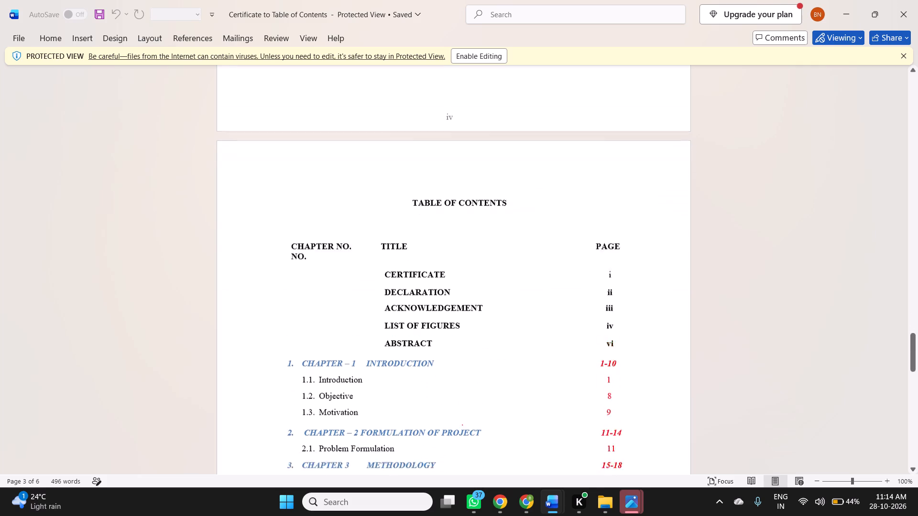
scroll(344, 329, down, 8)
scroll(344, 329, up, 3)
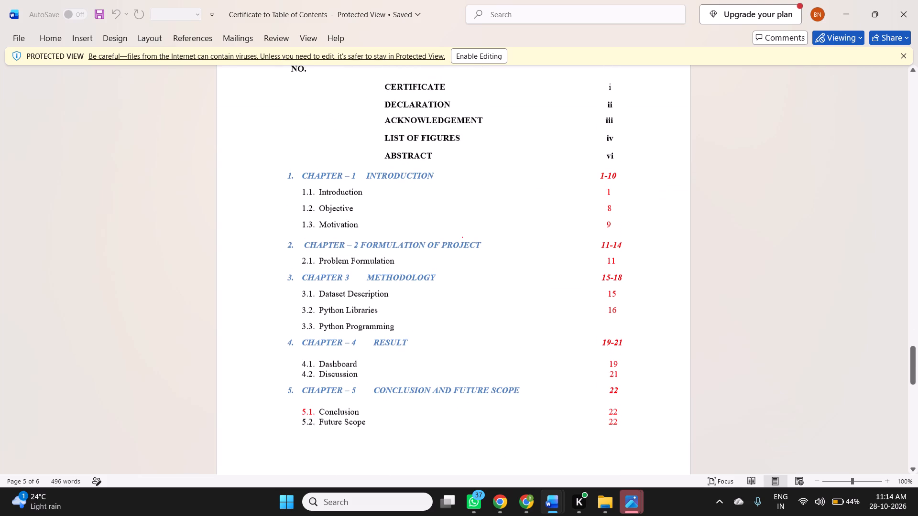
Examine the Abstract page at the document's end and return to the Acknowledgements page.
scroll(342, 330, down, 14)
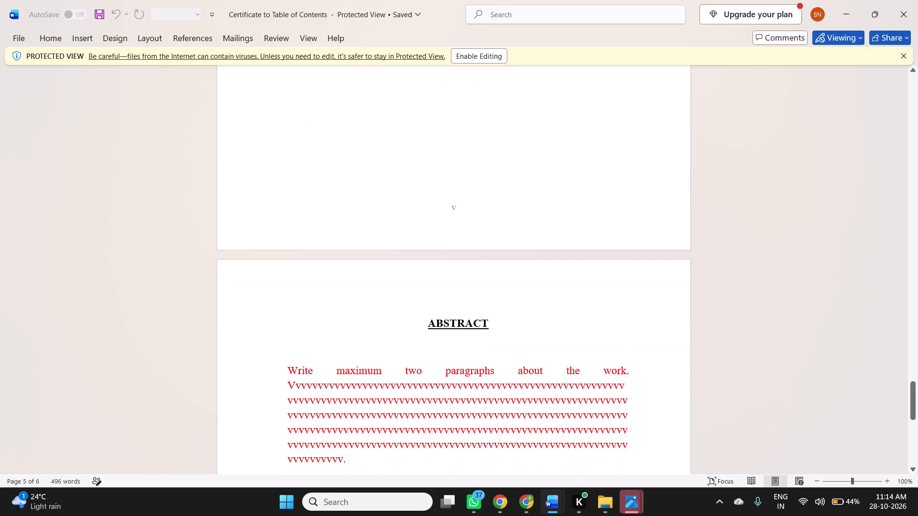
scroll(346, 332, down, 2)
scroll(346, 332, up, 1)
scroll(346, 332, down, 1)
scroll(346, 332, up, 1)
scroll(346, 332, down, 11)
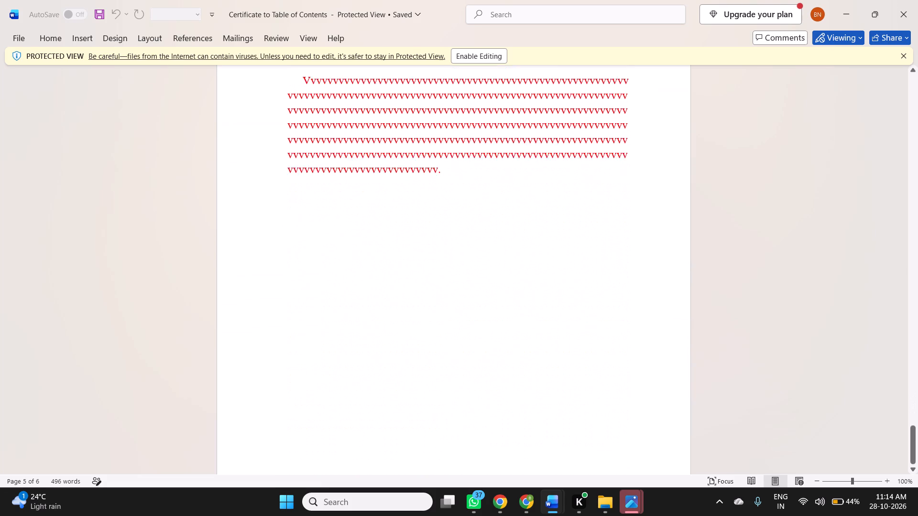
scroll(351, 328, down, 3)
scroll(351, 328, up, 11)
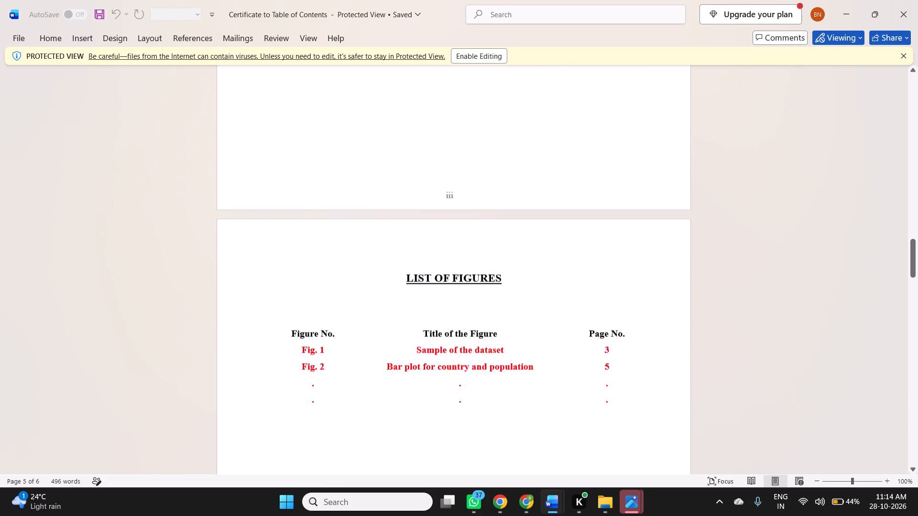
scroll(385, 290, up, 3)
scroll(420, 260, up, 1)
scroll(421, 257, down, 1)
scroll(421, 256, up, 1)
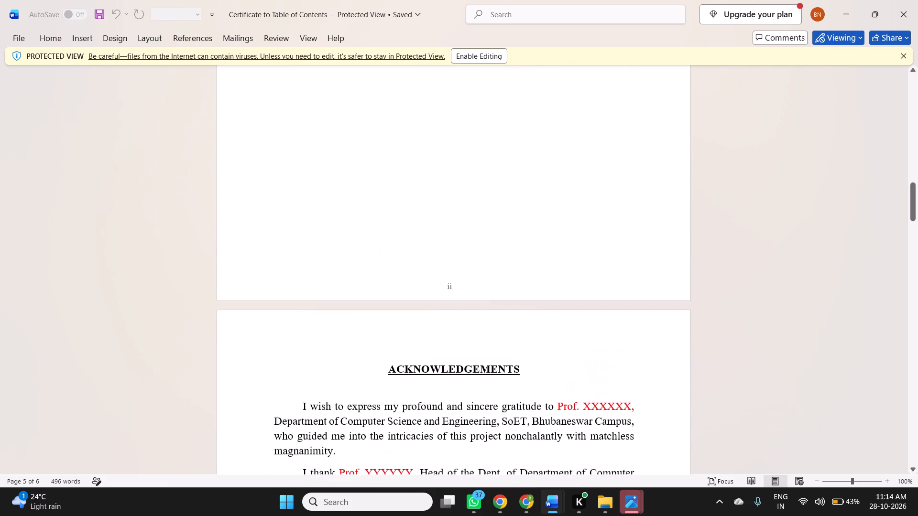
Switch to Chrome, search for i love pdf in a new tab and open the iLovePDF website.
click(509, 499)
click(719, 9)
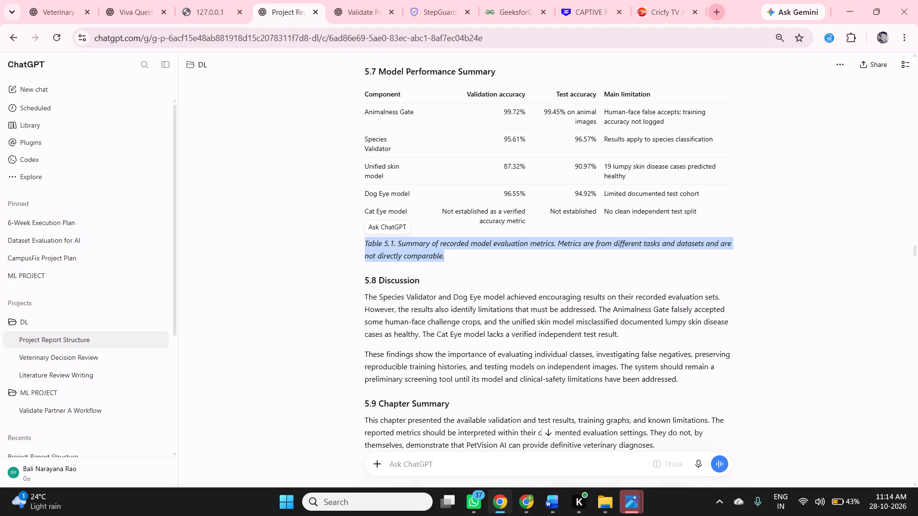
click(328, 229)
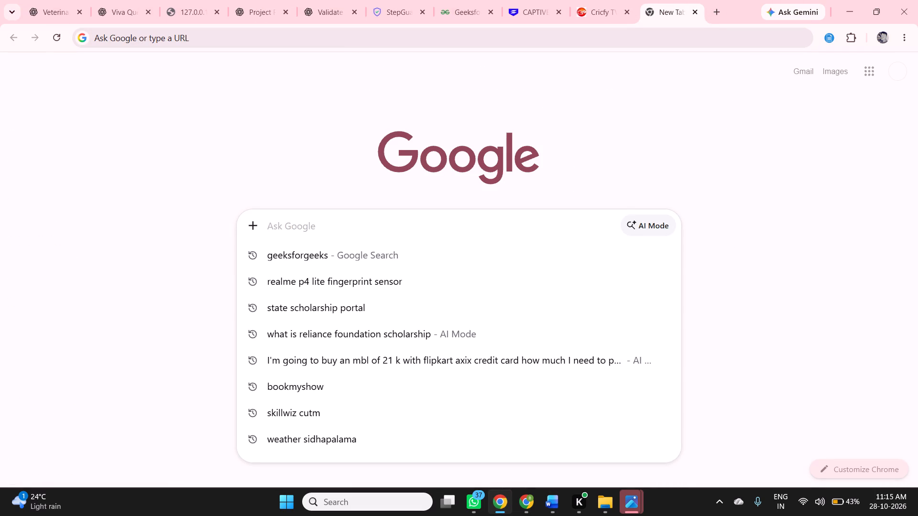
key(i)
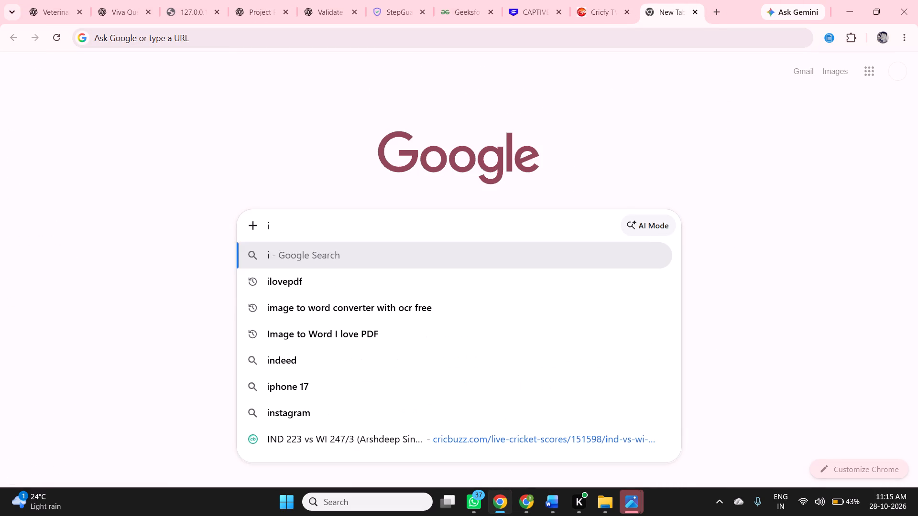
click(282, 341)
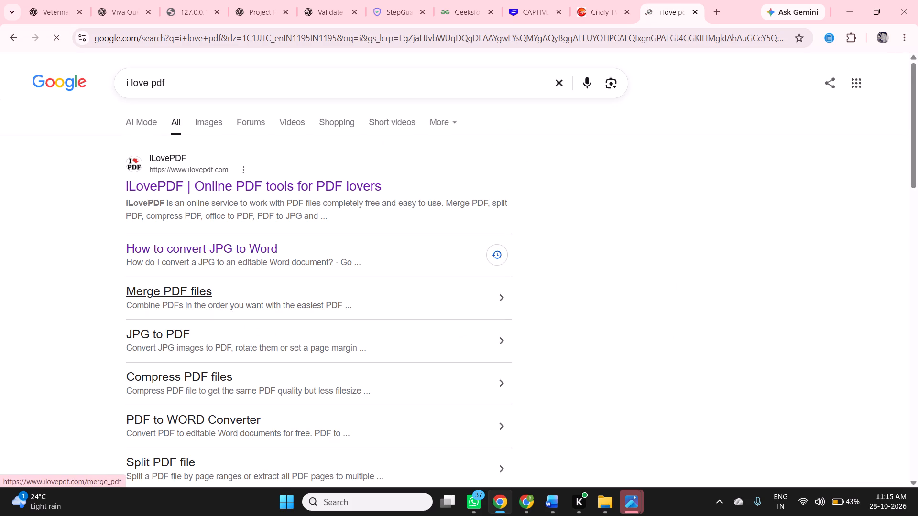
scroll(175, 286, down, 2)
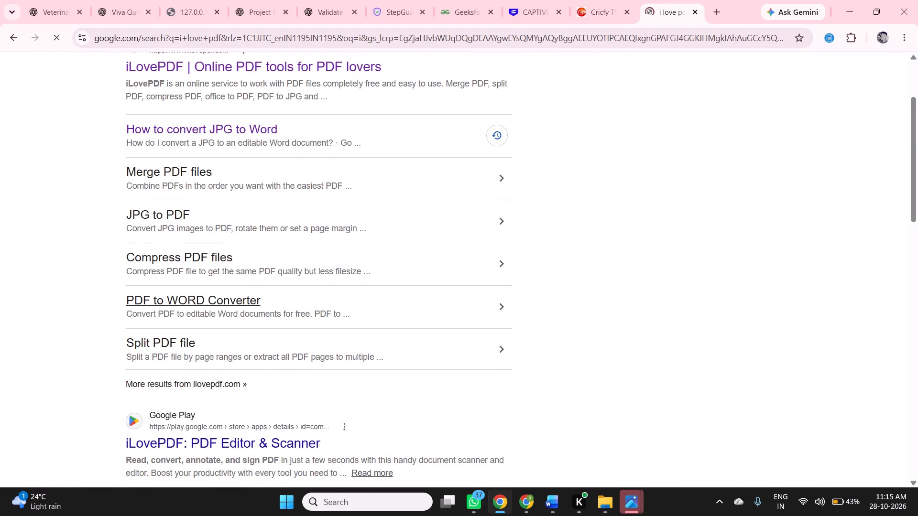
scroll(210, 290, up, 2)
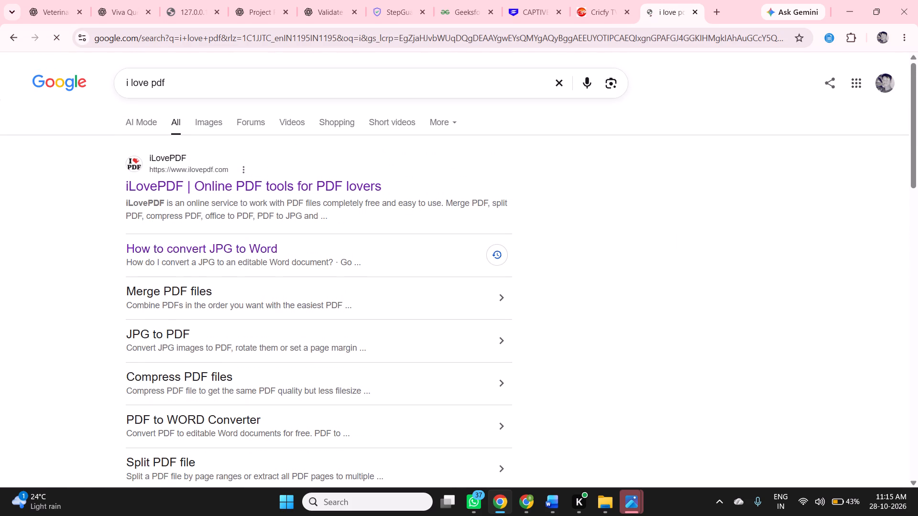
click(206, 189)
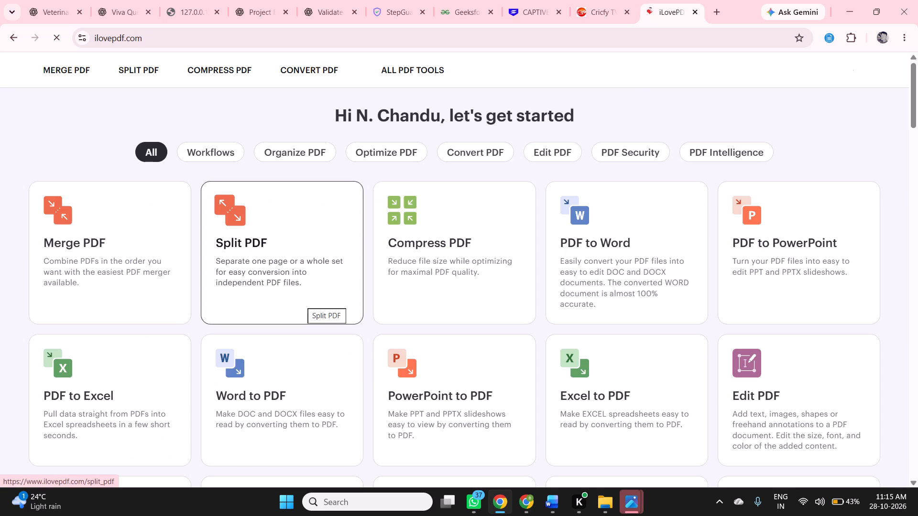
Look through the iLovePDF tool list for a tool suited to combining Word documents.
scroll(133, 290, down, 1)
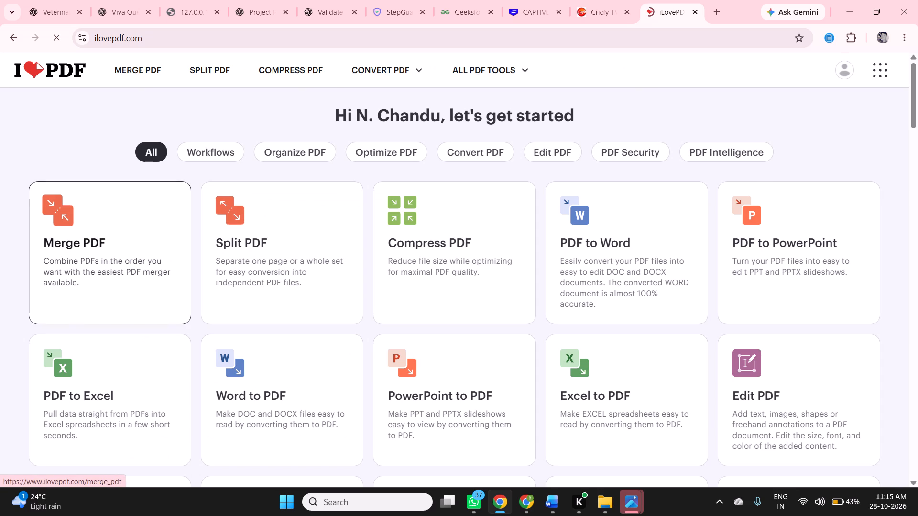
scroll(133, 290, down, 1)
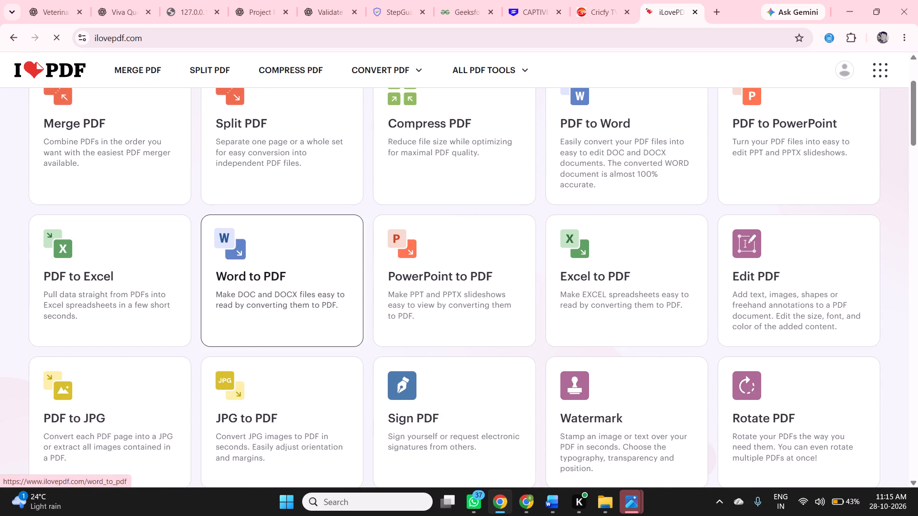
scroll(224, 278, down, 5)
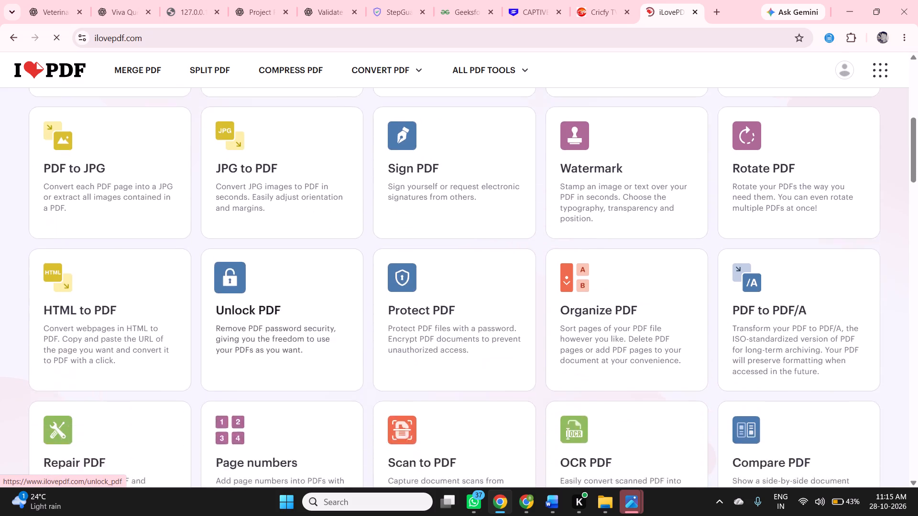
scroll(223, 279, down, 3)
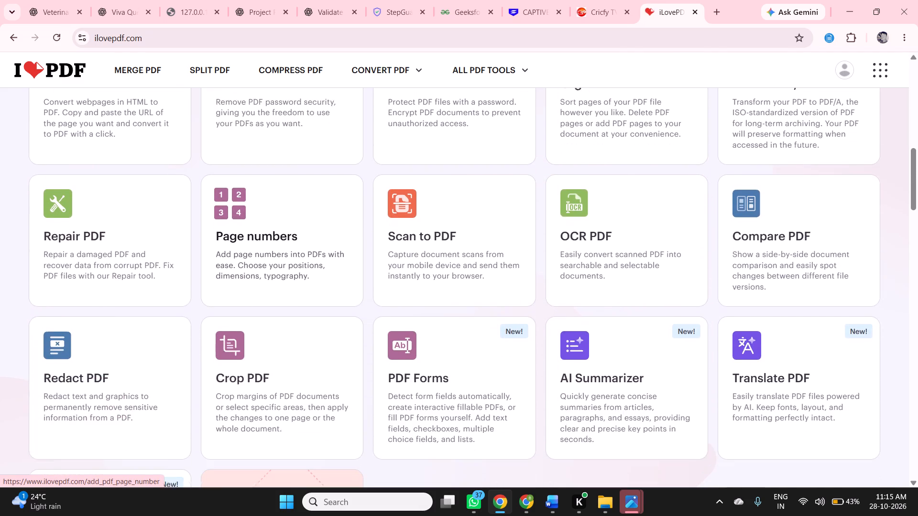
scroll(222, 277, down, 1)
scroll(222, 277, up, 1)
scroll(222, 277, down, 4)
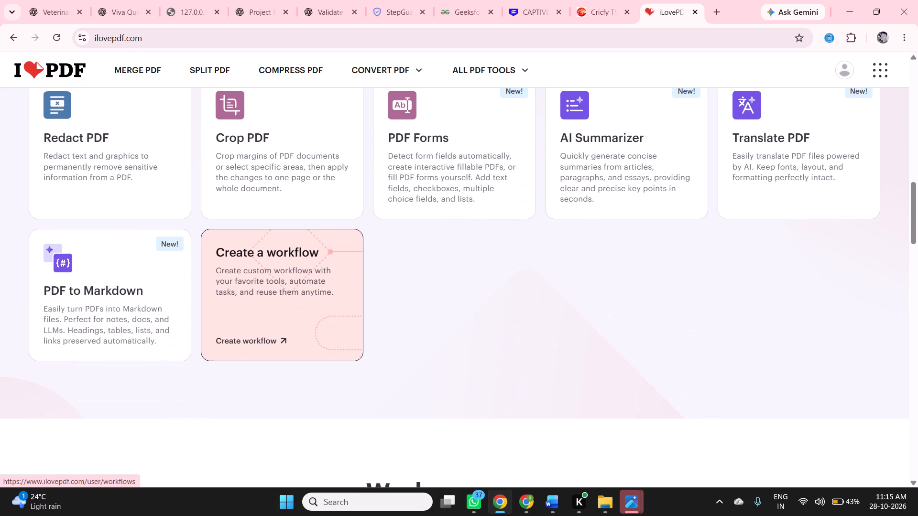
scroll(256, 290, up, 12)
scroll(256, 284, down, 1)
scroll(256, 284, up, 2)
scroll(260, 278, down, 2)
scroll(260, 278, up, 2)
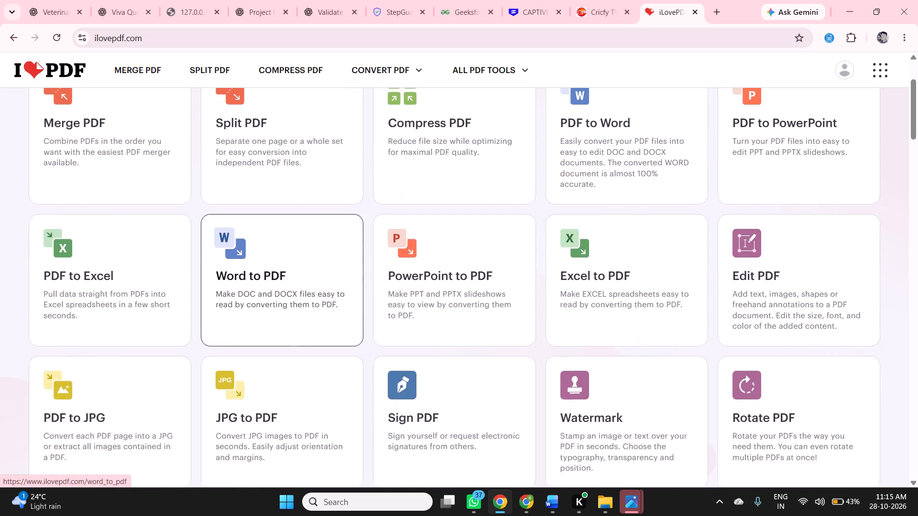
scroll(260, 277, up, 10)
scroll(255, 273, down, 1)
scroll(298, 234, up, 2)
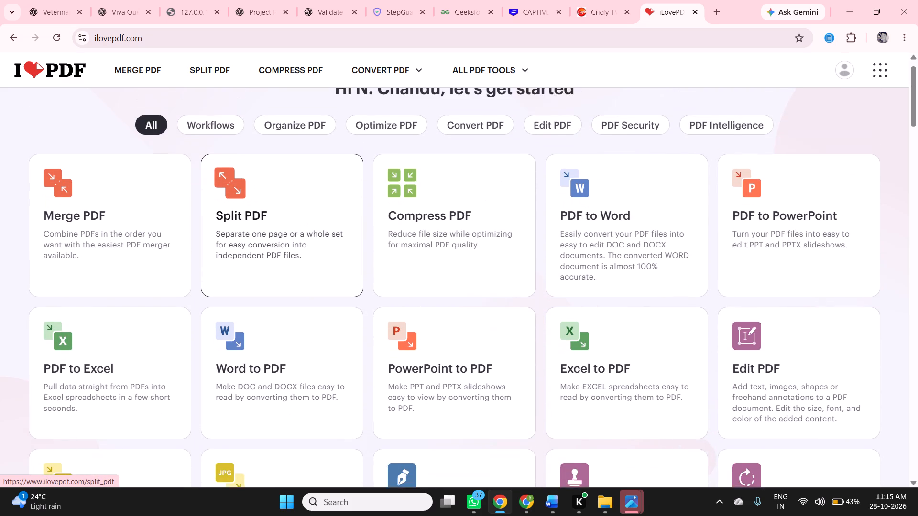
scroll(298, 234, up, 2)
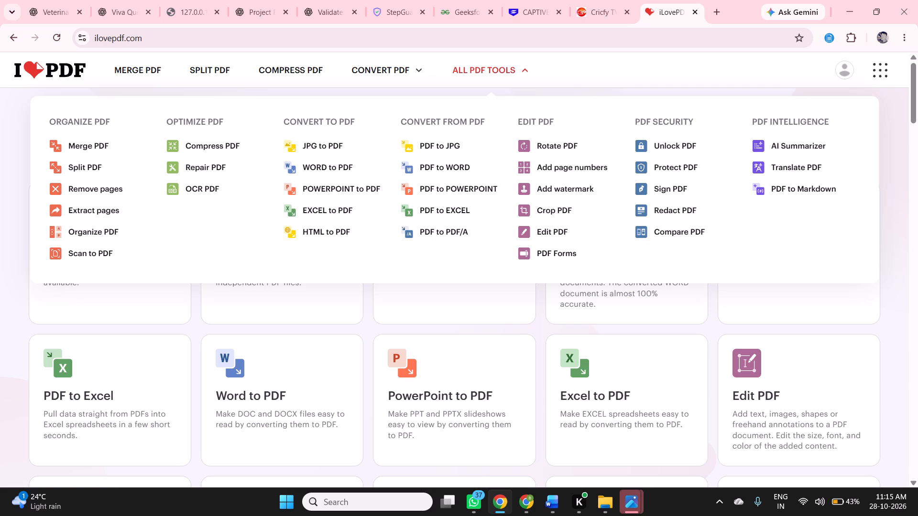
Search Google for "word file merge" in a new tab.
click(712, 8)
click(305, 225)
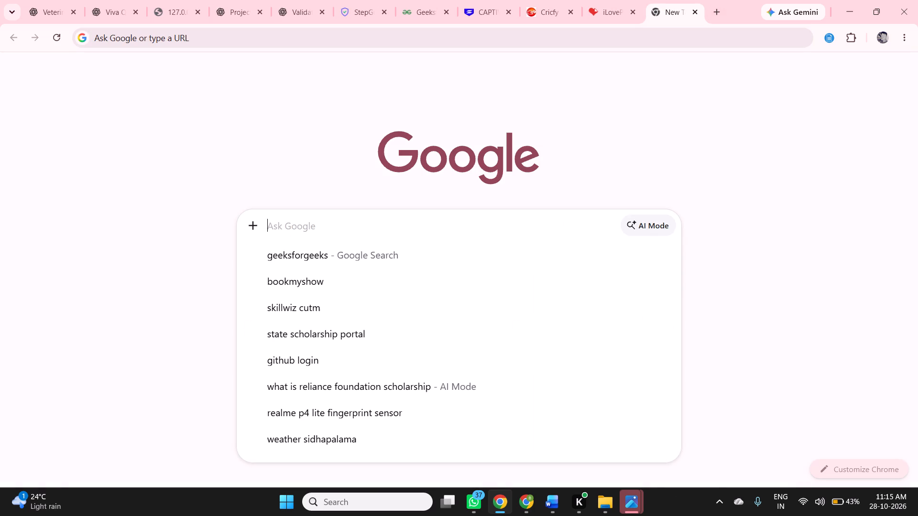
text(word)
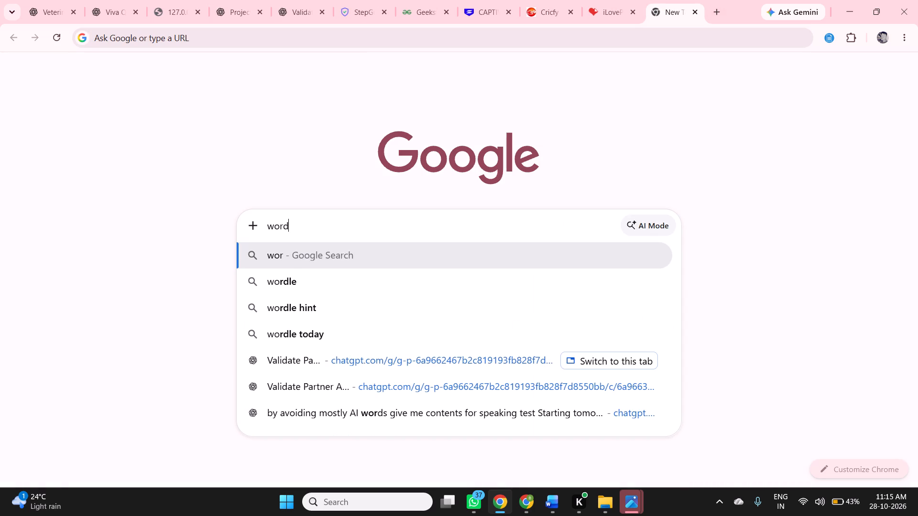
key(space)
text(file)
key(space)
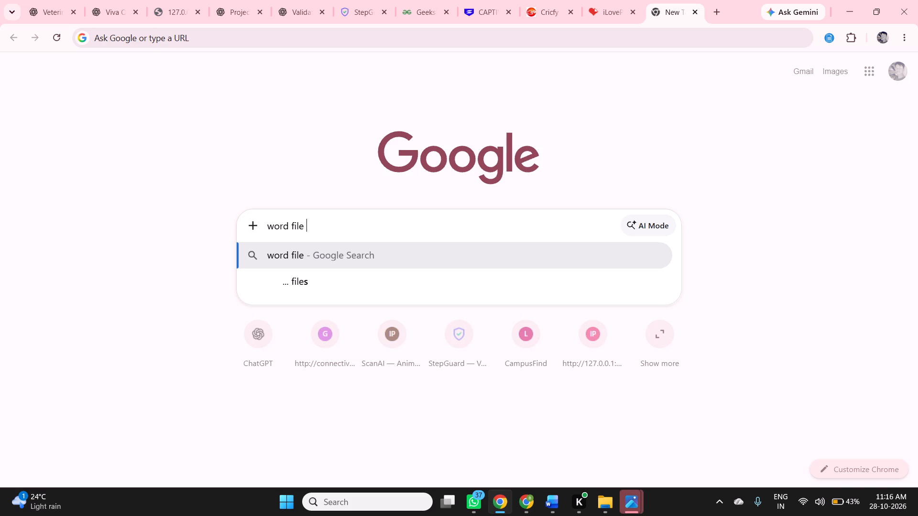
text(mer)
click(293, 283)
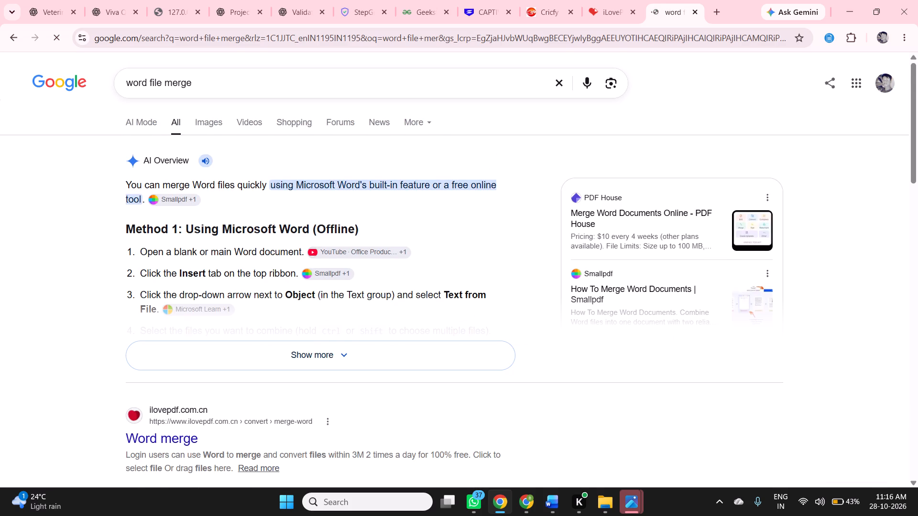
Expand the AI Overview and read the offline method for merging documents with Microsoft Word.
scroll(214, 264, down, 2)
scroll(242, 193, up, 2)
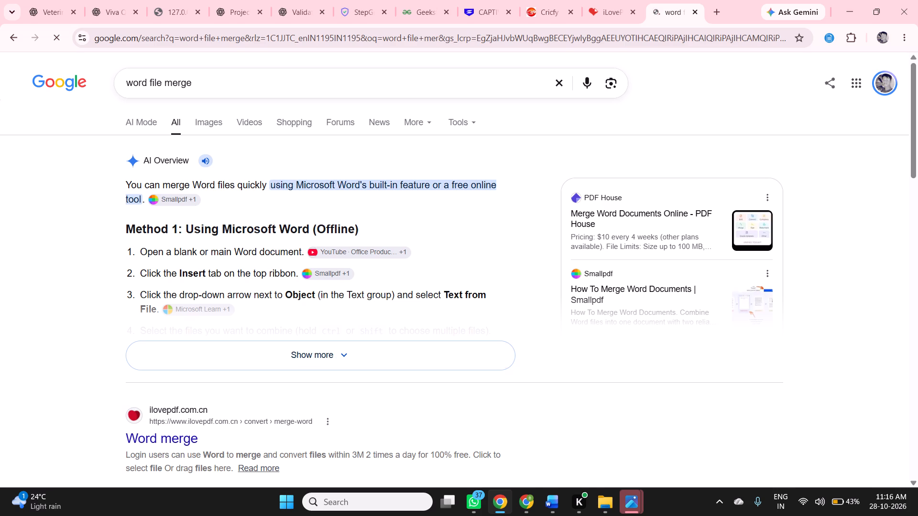
click(242, 349)
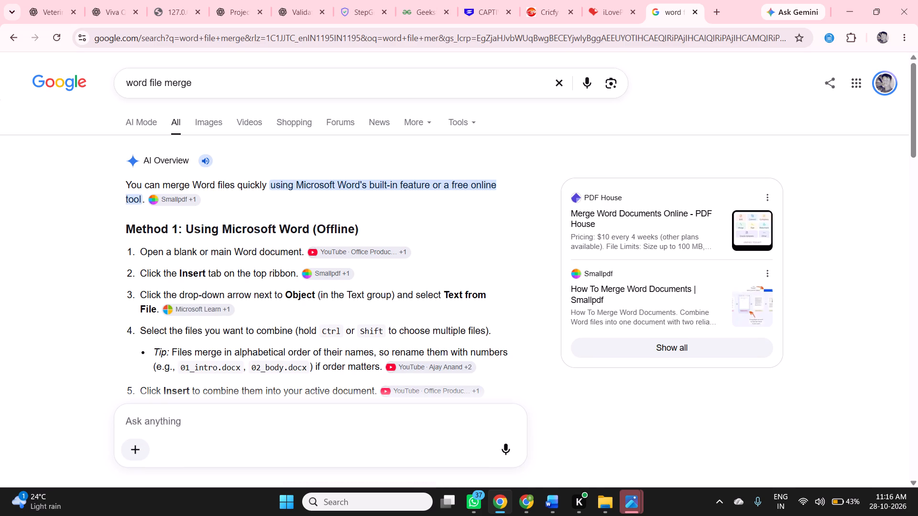
scroll(235, 324, down, 1)
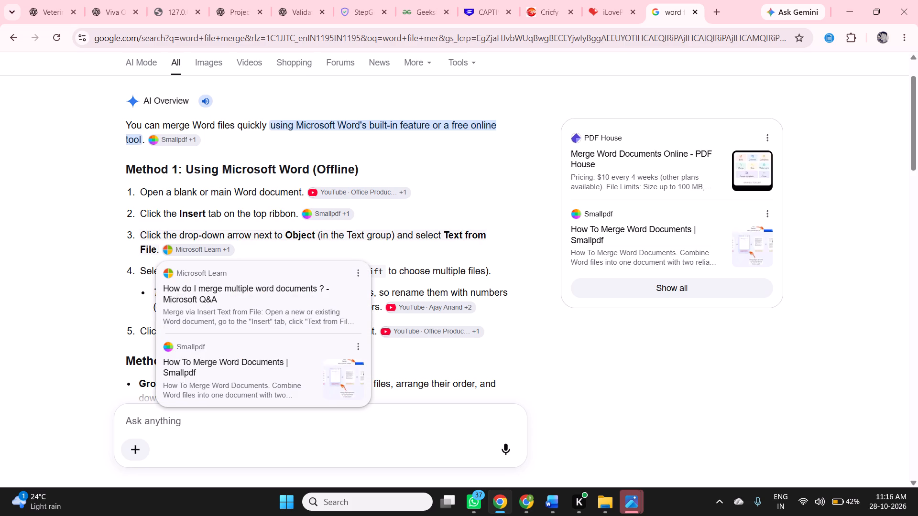
Switch to Word and create a new blank document to hold the merged files.
scroll(305, 264, down, 1)
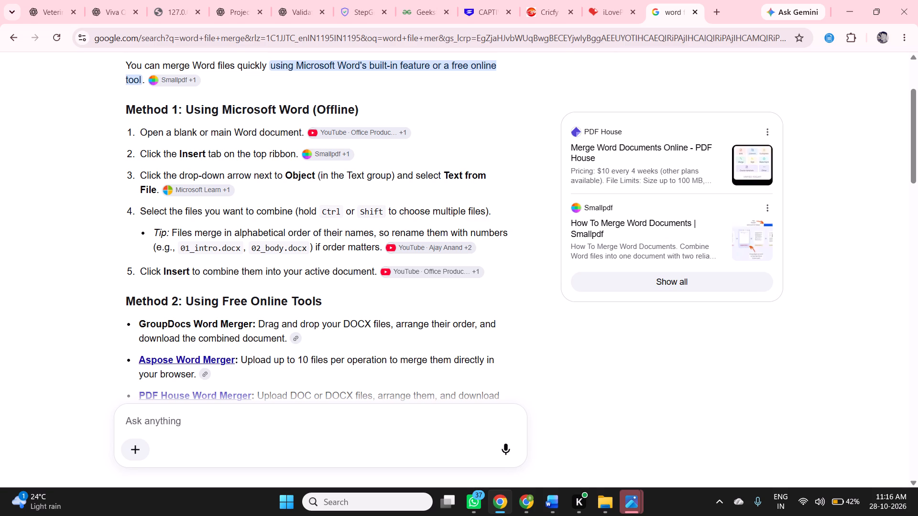
click(554, 505)
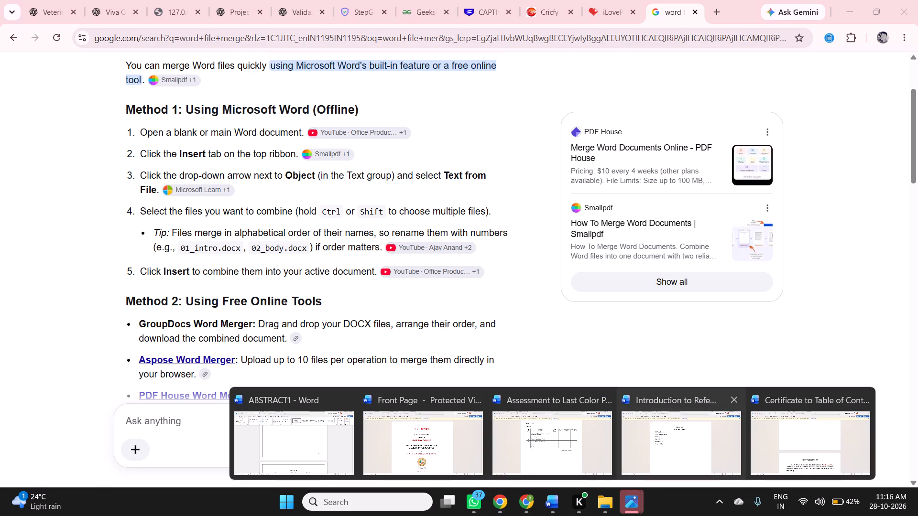
click(788, 437)
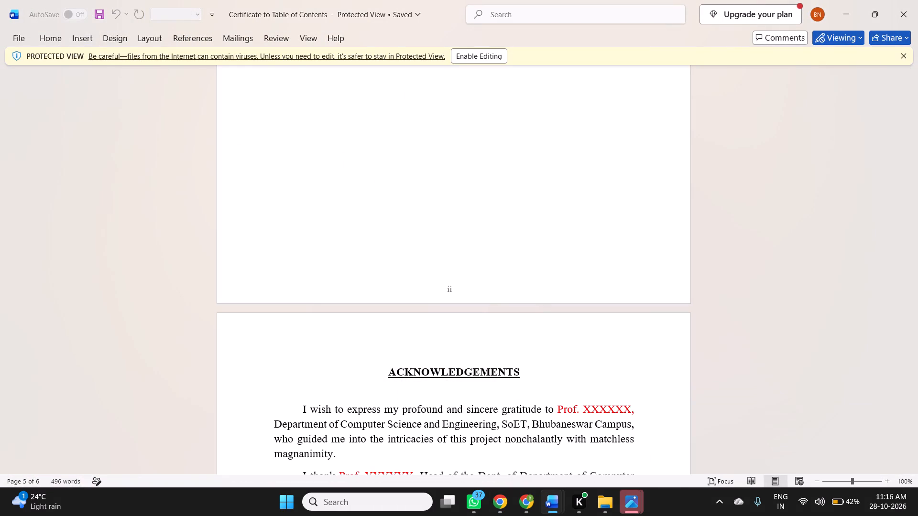
click(22, 39)
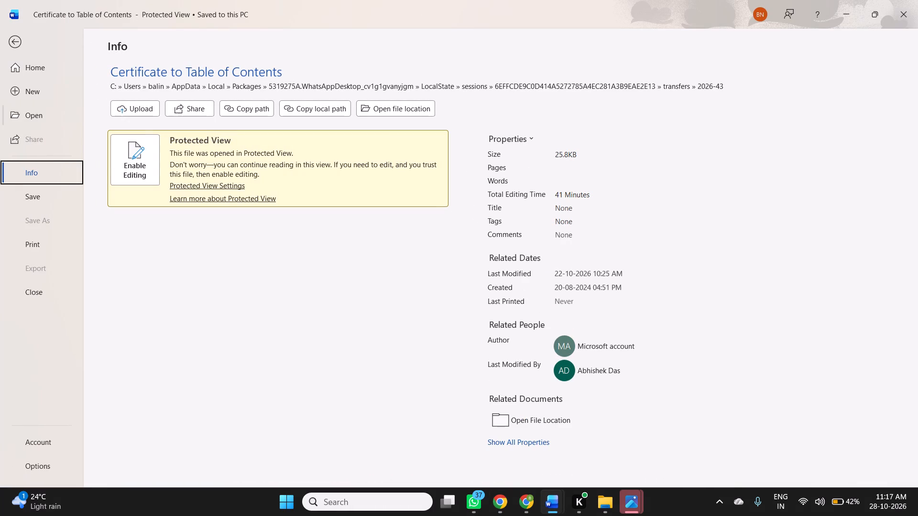
click(35, 95)
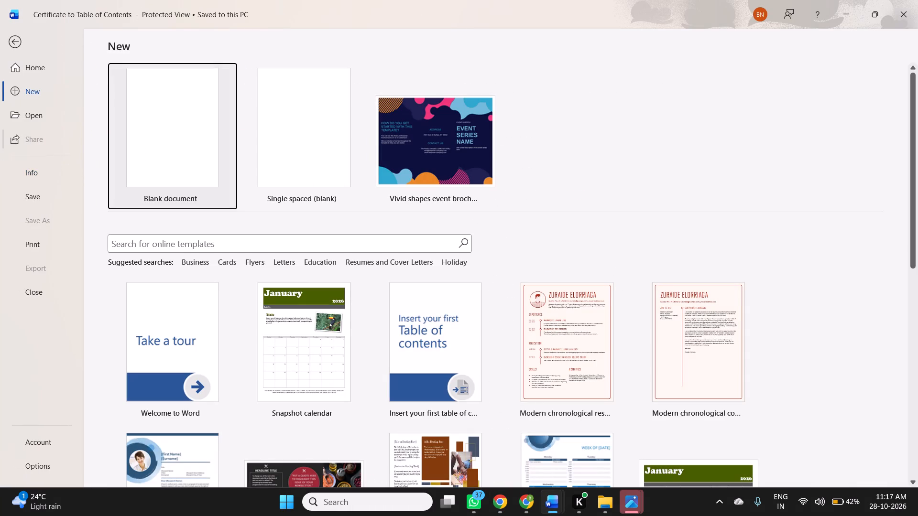
click(179, 151)
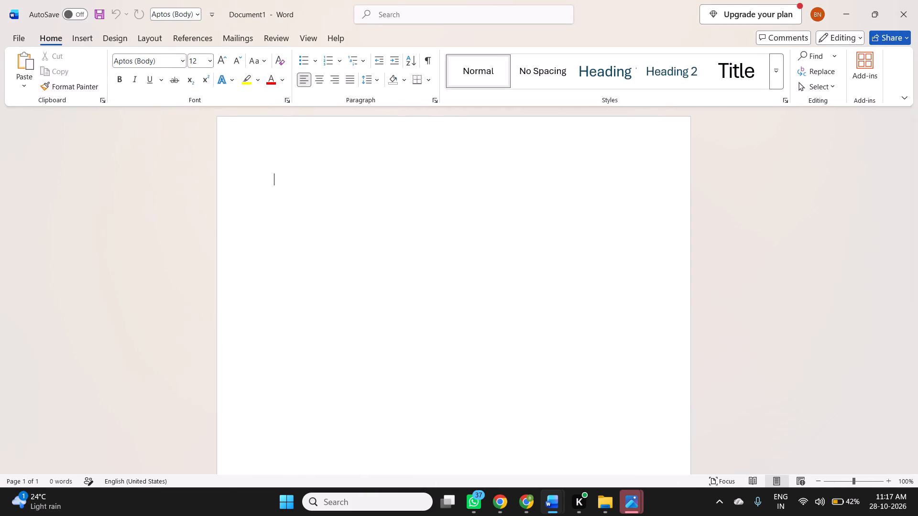
Look through Word's insertion options for the Text from File command, rechecking the offline merge instructions in Chrome.
click(85, 37)
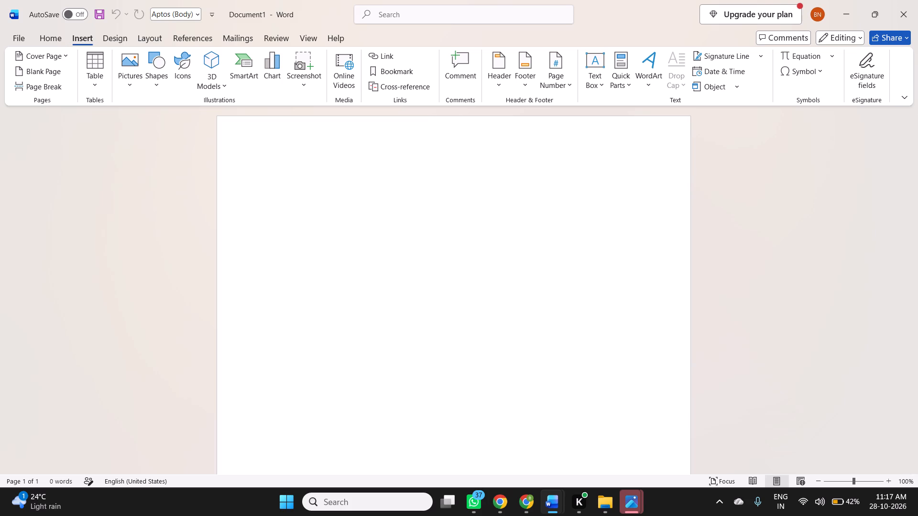
click(508, 499)
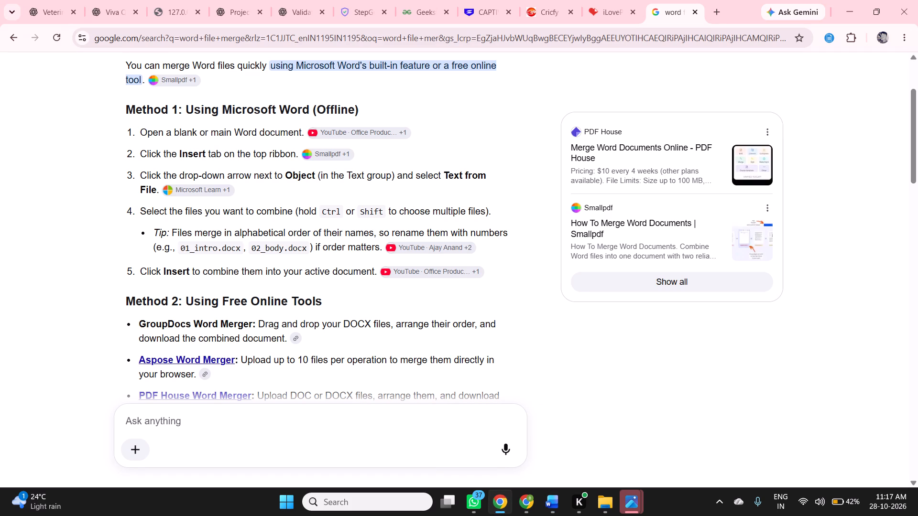
click(554, 498)
click(880, 427)
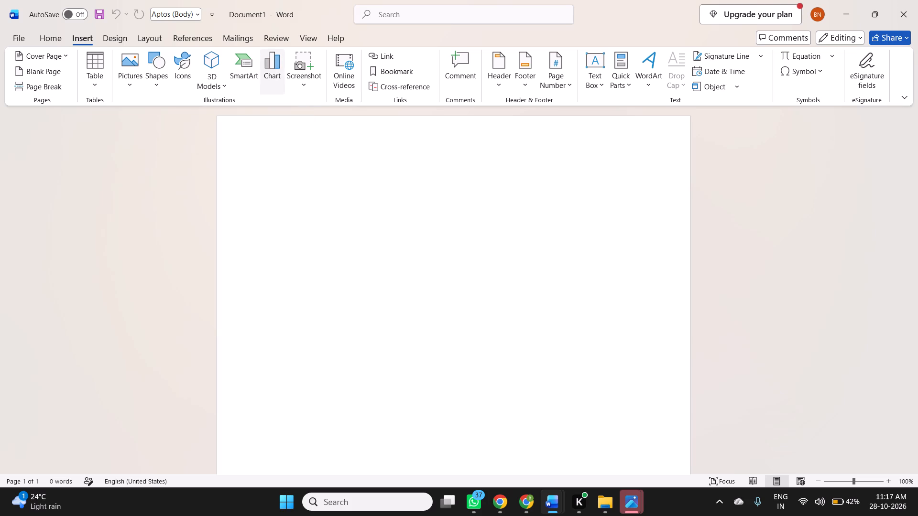
click(221, 85)
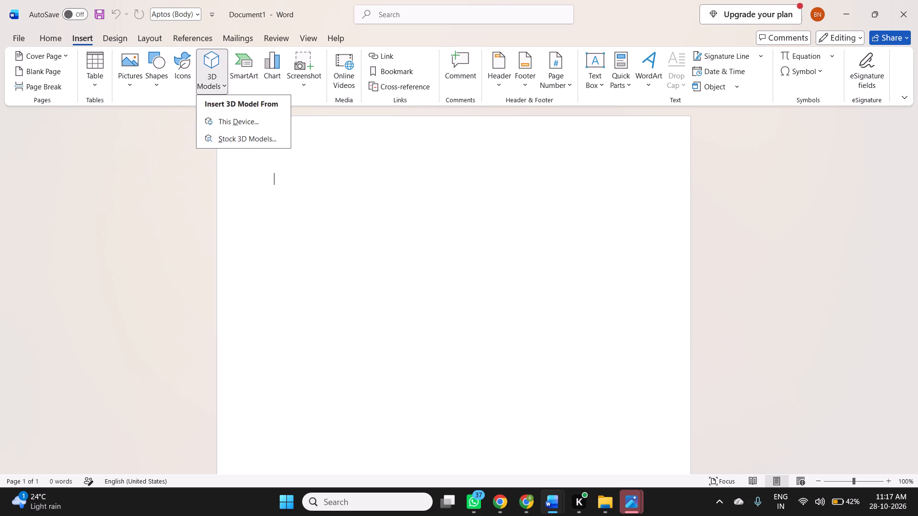
click(221, 85)
click(157, 85)
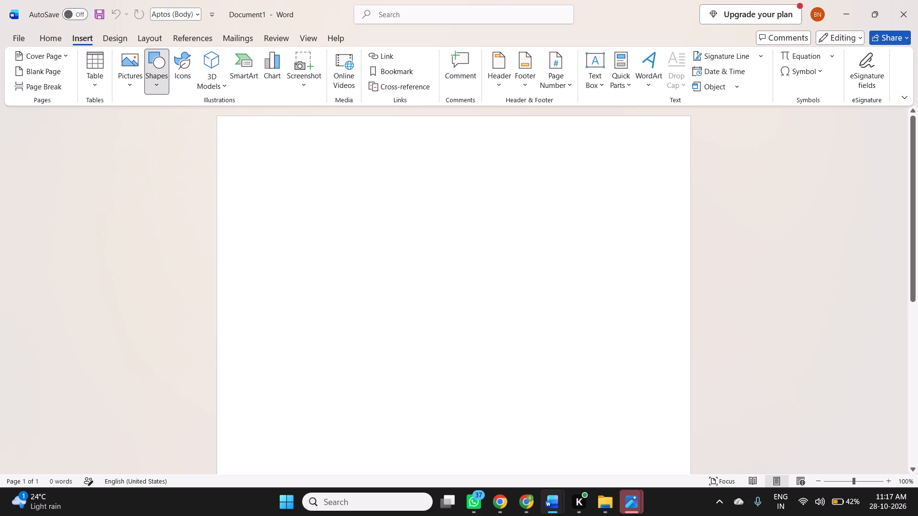
click(157, 85)
click(128, 88)
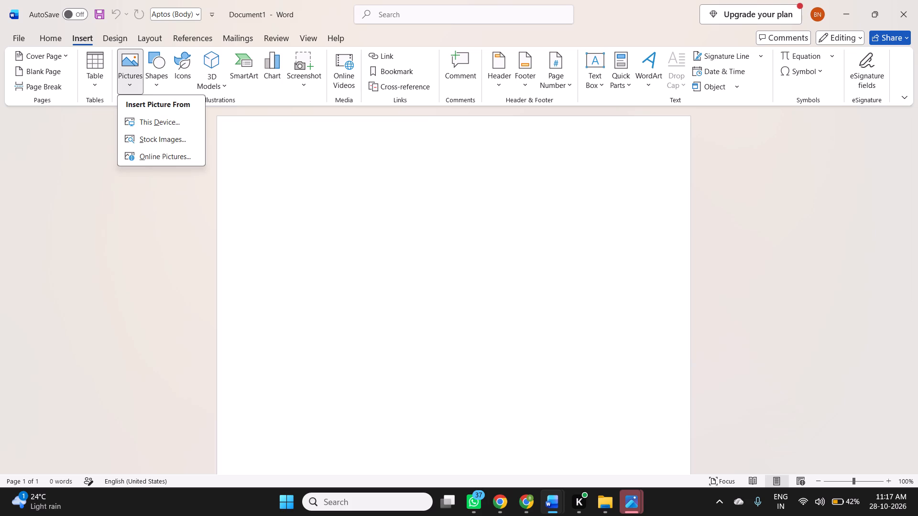
click(128, 89)
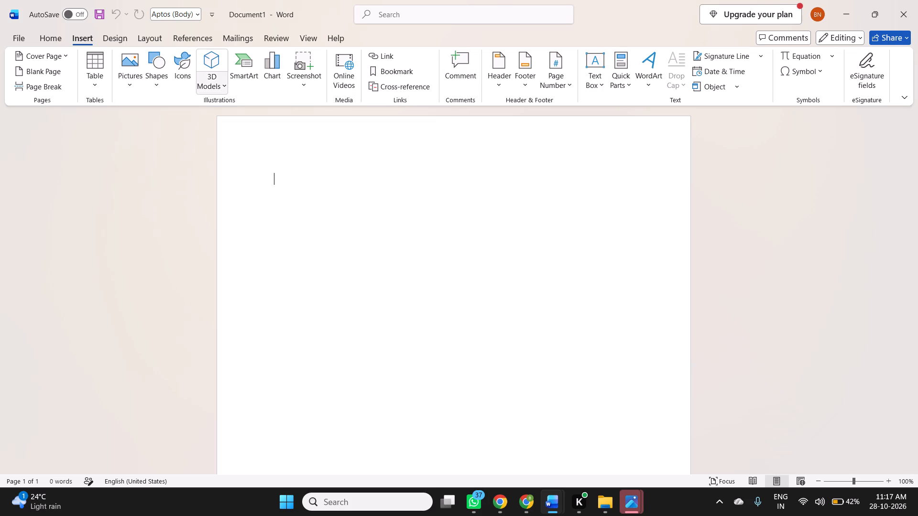
click(100, 86)
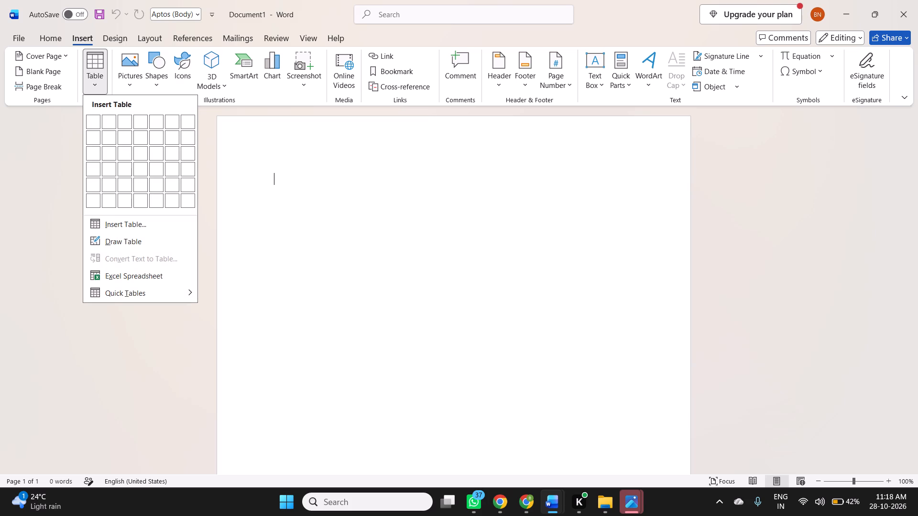
click(100, 86)
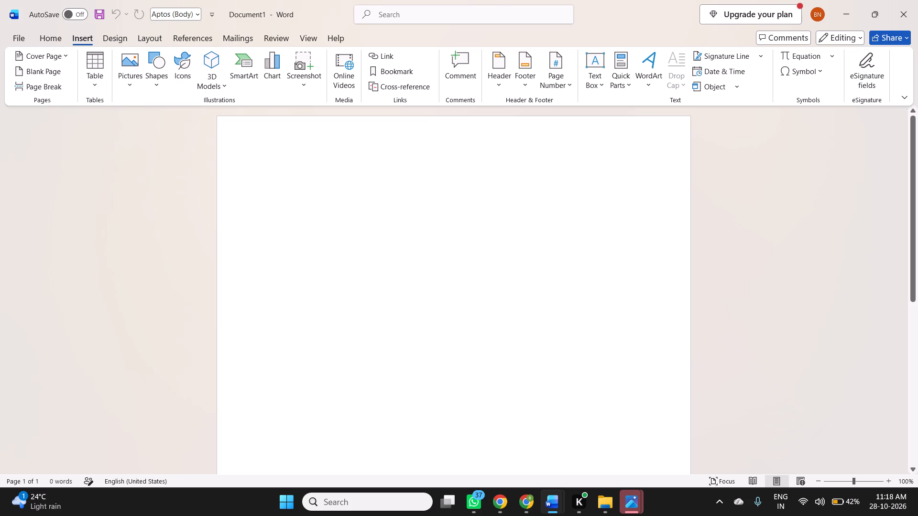
click(53, 43)
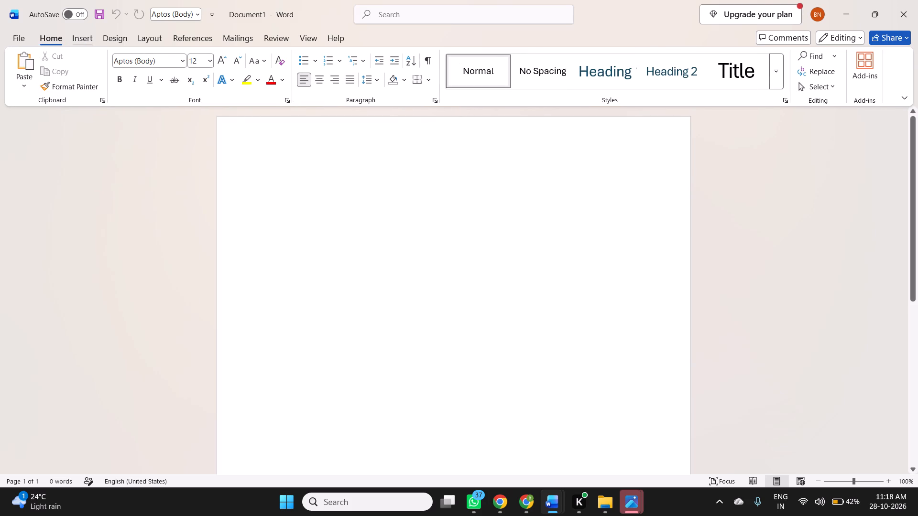
click(24, 37)
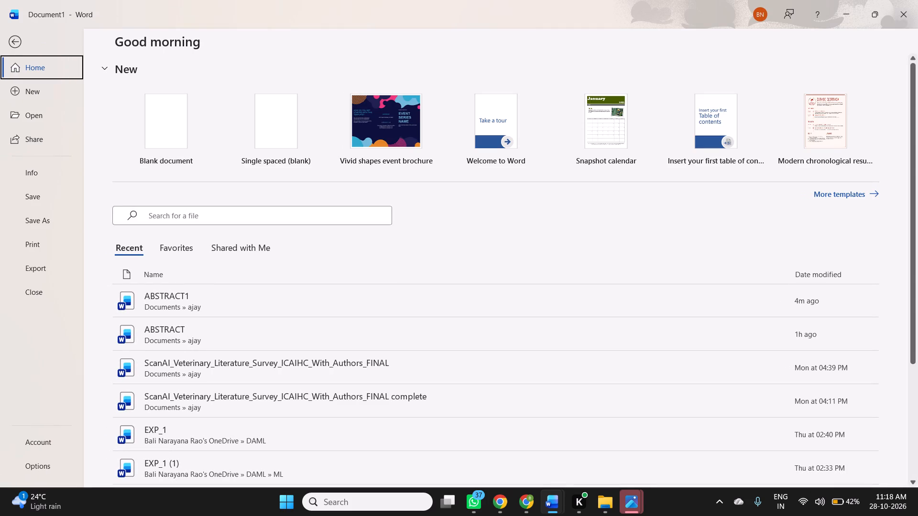
Switch to Chrome and open the Aspose Word Merger from the AI Overview's list of free online tools.
click(493, 501)
scroll(265, 319, down, 1)
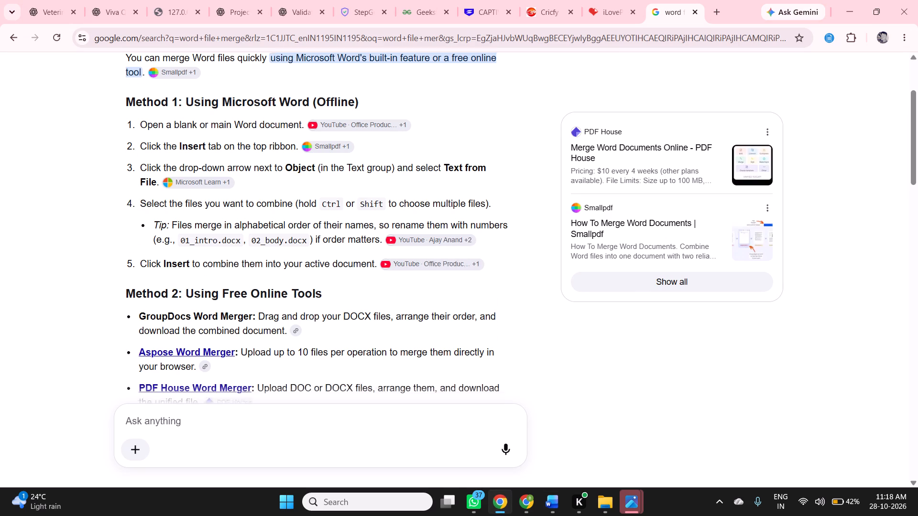
scroll(264, 319, down, 1)
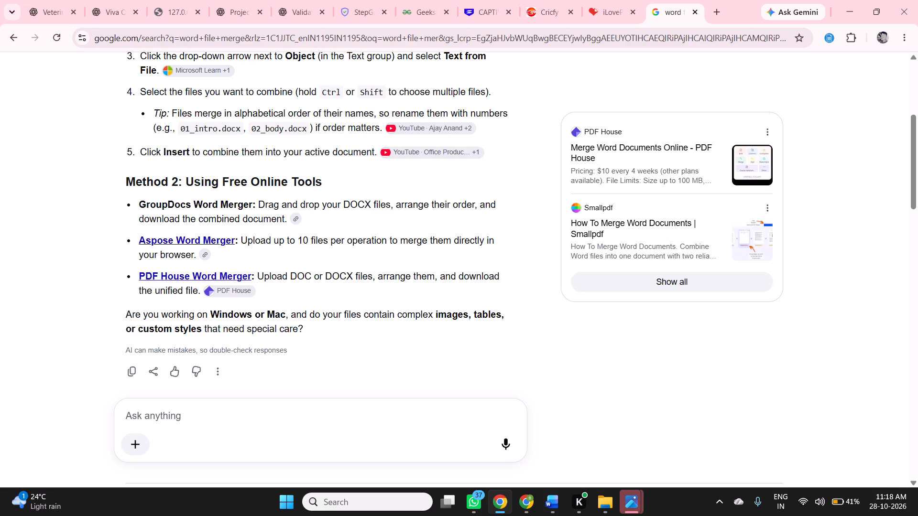
click(229, 239)
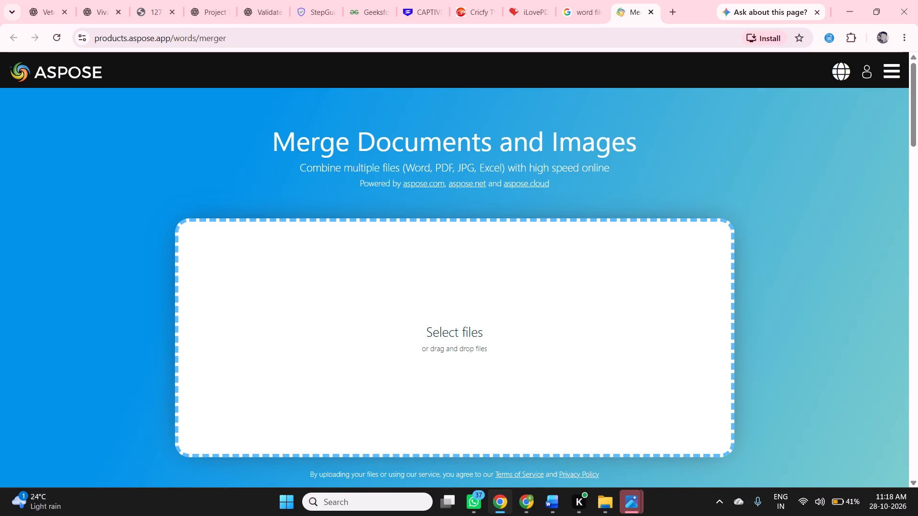
right_drag(433, 332, 434, 336)
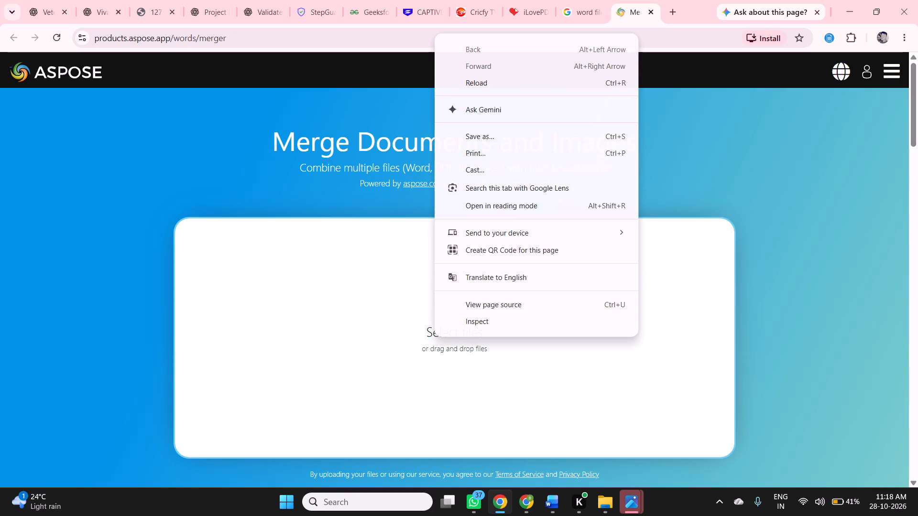
Start selecting files for the Aspose merger and go to the Downloads folder.
click(450, 336)
click(447, 353)
scroll(447, 355, up, 1)
scroll(447, 355, down, 1)
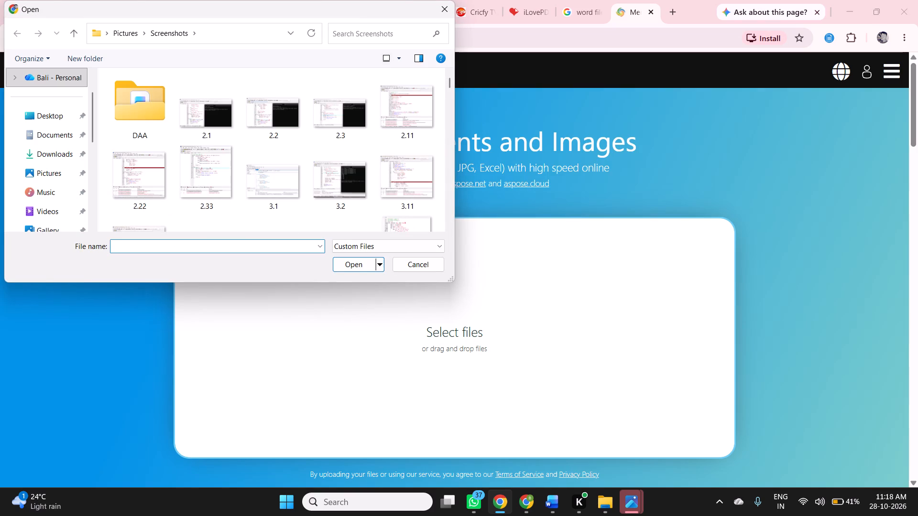
click(57, 152)
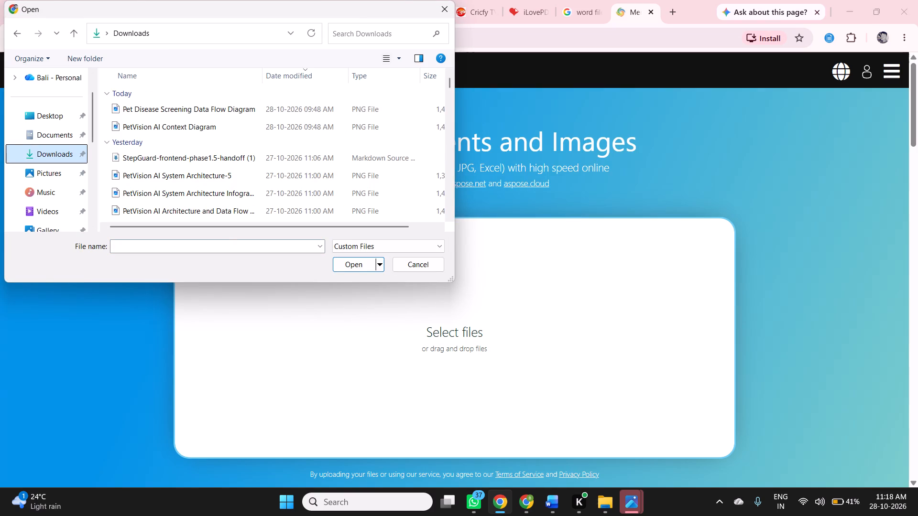
Look through the files in the Downloads folder for the Word documents to merge.
scroll(172, 159, down, 4)
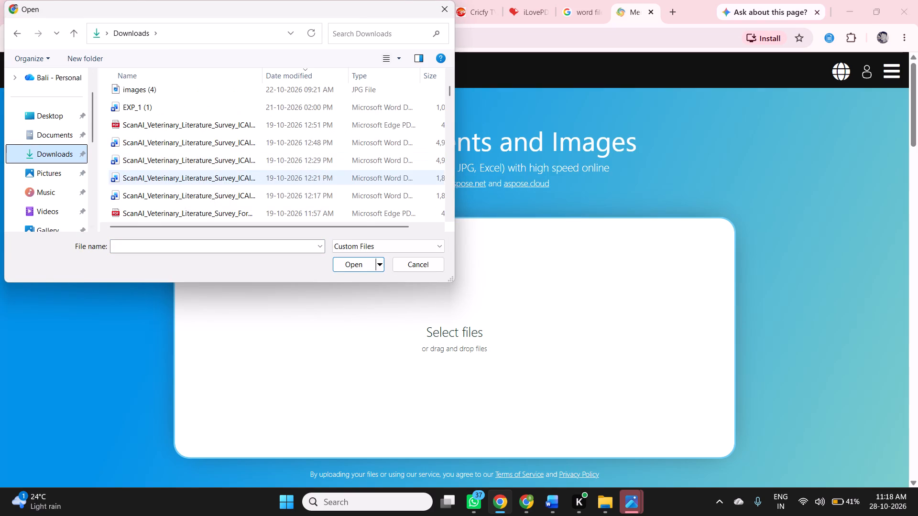
scroll(175, 166, up, 1)
scroll(175, 166, down, 1)
scroll(175, 166, up, 1)
scroll(175, 166, down, 5)
scroll(177, 169, up, 2)
scroll(177, 169, down, 1)
scroll(177, 169, up, 1)
scroll(176, 170, down, 1)
scroll(176, 170, up, 1)
scroll(176, 170, down, 1)
scroll(176, 170, up, 1)
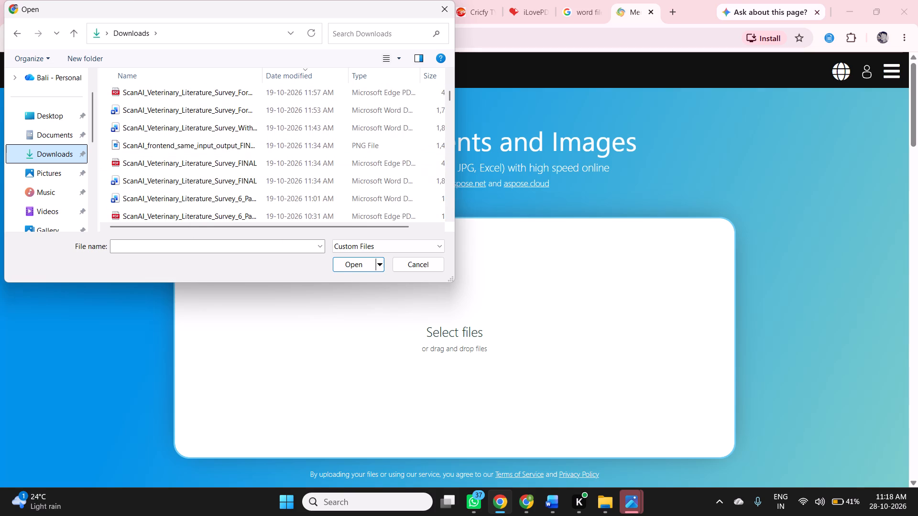
scroll(176, 171, down, 1)
scroll(176, 172, up, 1)
scroll(175, 174, down, 7)
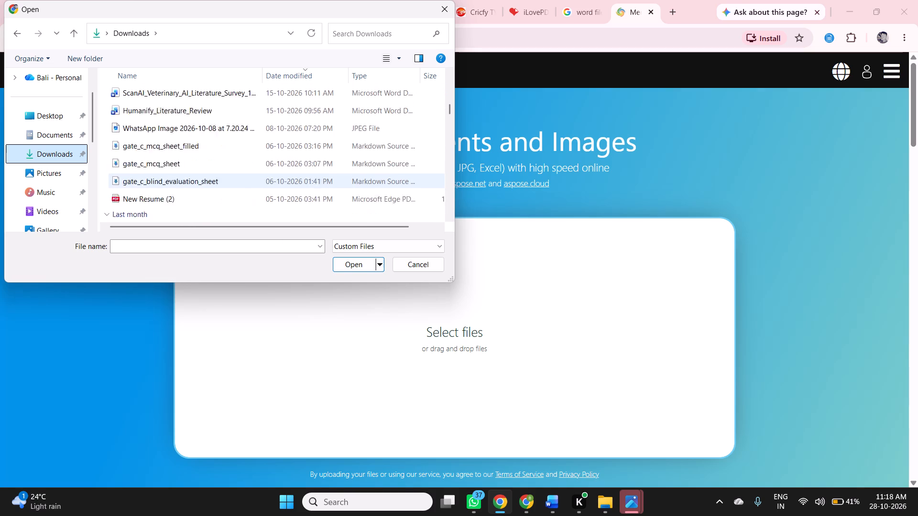
scroll(171, 177, down, 3)
scroll(186, 183, up, 1)
scroll(186, 183, down, 1)
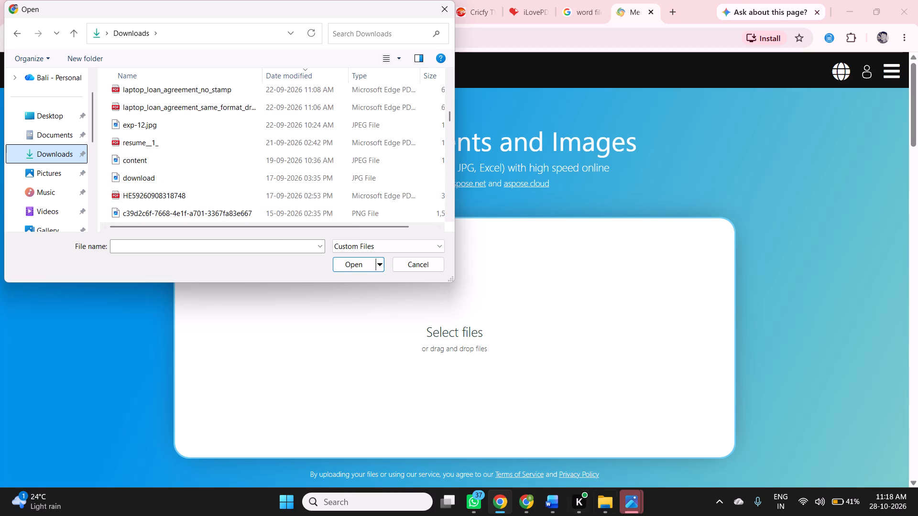
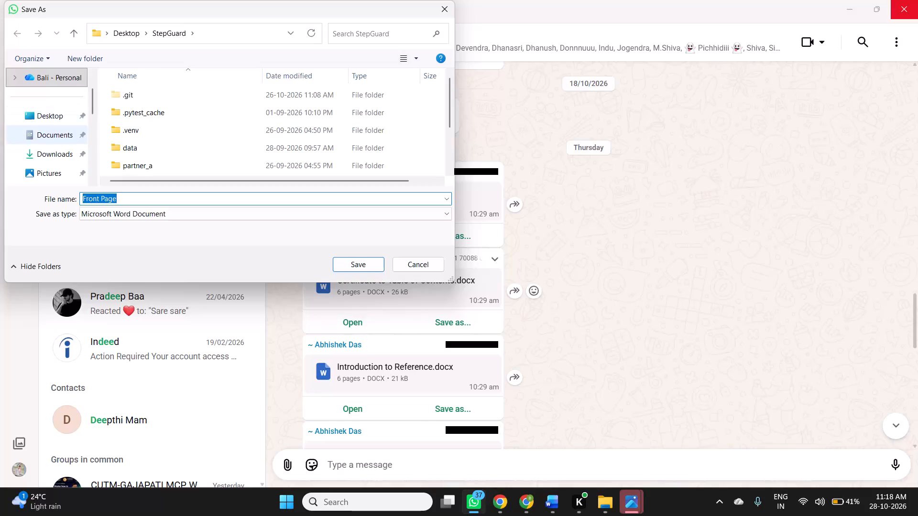
Choose the Downloads folder as the save location for the Front Page Word document.
scroll(50, 127, up, 3)
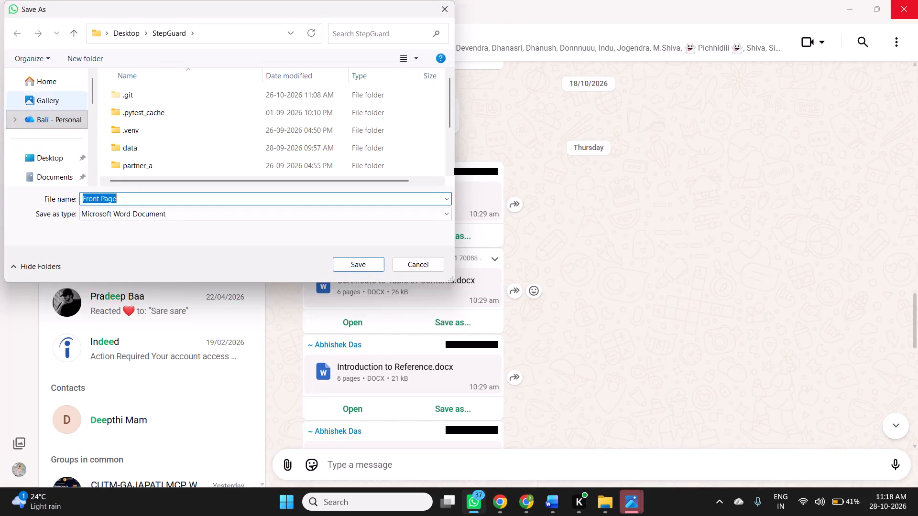
scroll(30, 156, down, 2)
click(59, 79)
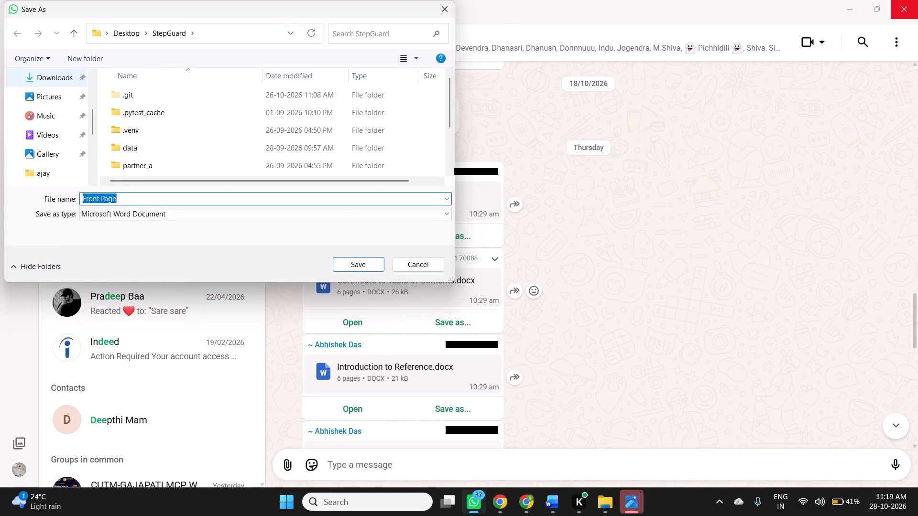
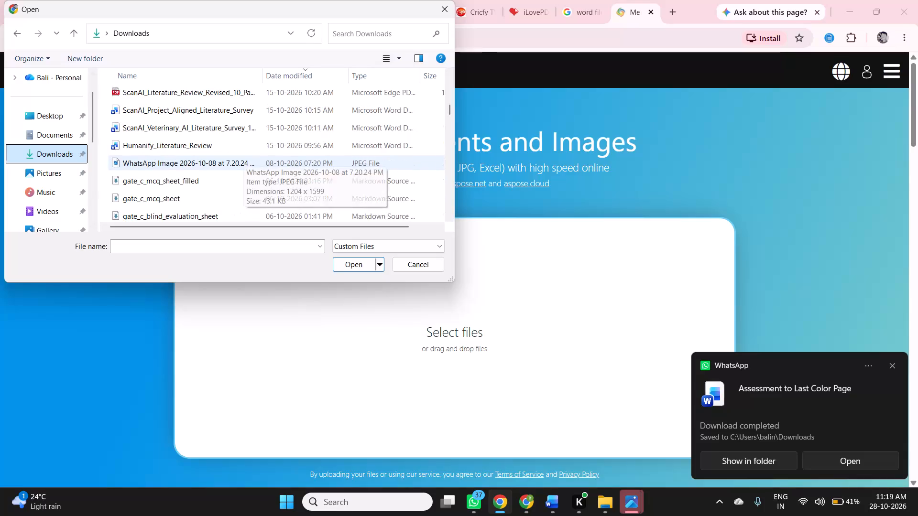
Add the Front Page Word document from Downloads to the merger as the first file.
scroll(242, 159, up, 1)
scroll(242, 159, down, 2)
scroll(242, 159, up, 1)
scroll(242, 159, down, 1)
scroll(242, 159, up, 9)
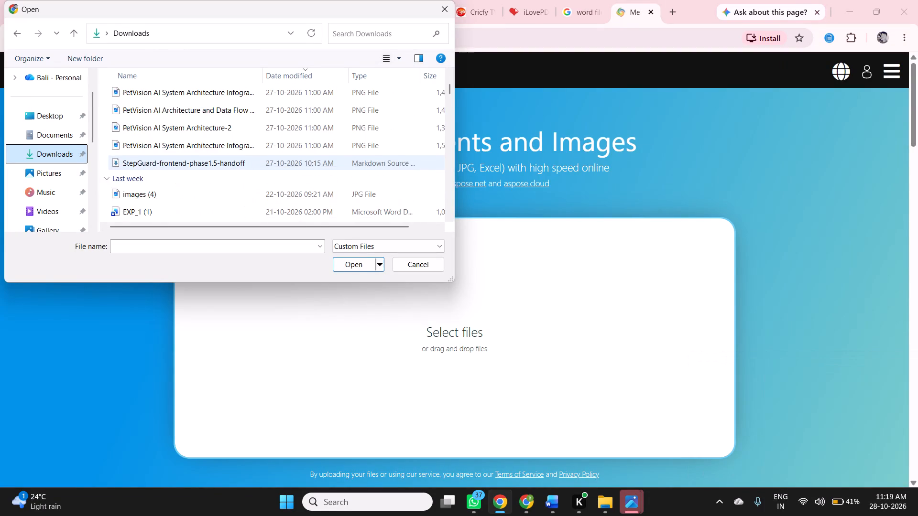
scroll(239, 168, up, 8)
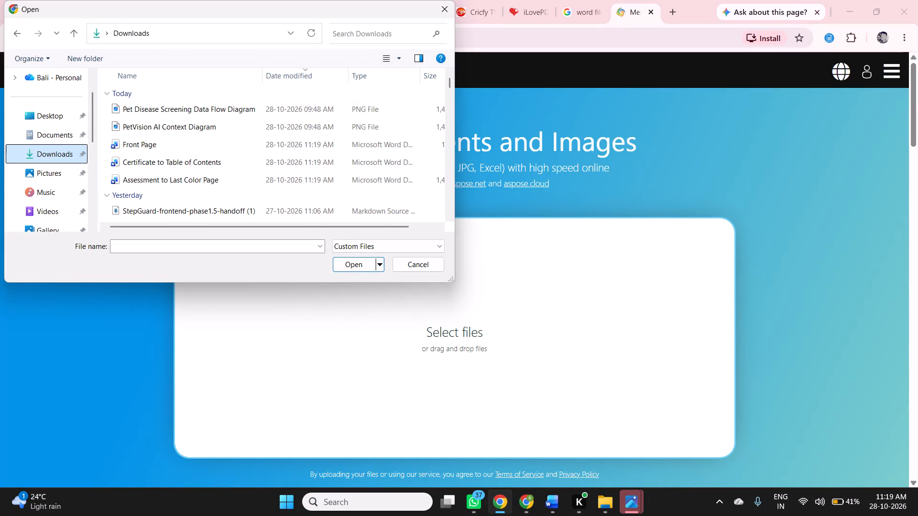
click(153, 142)
click(352, 269)
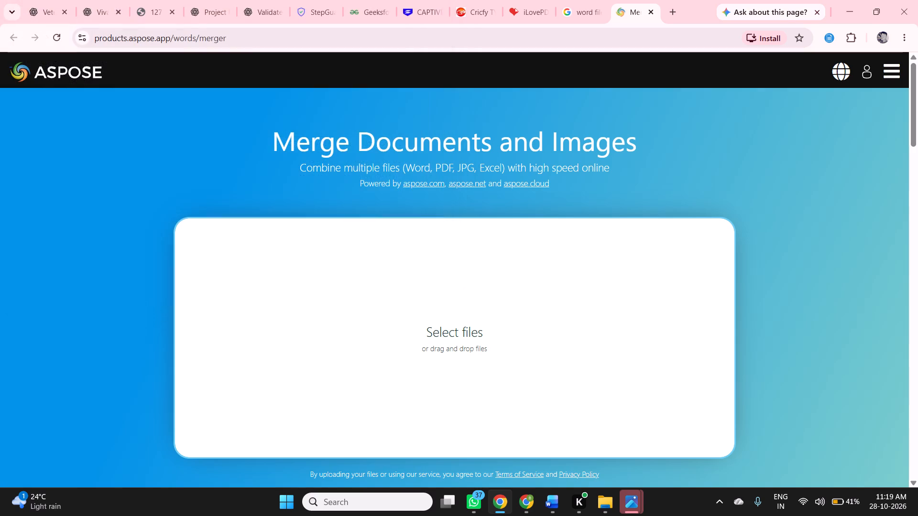
Reopen the merger's file selection to add another report document from Downloads after Front Page.docx.
scroll(458, 342, down, 2)
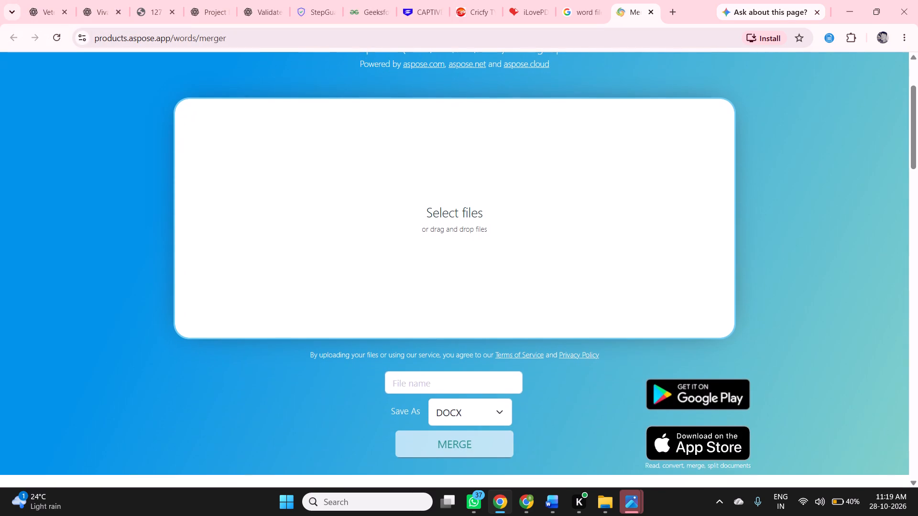
scroll(443, 332, down, 2)
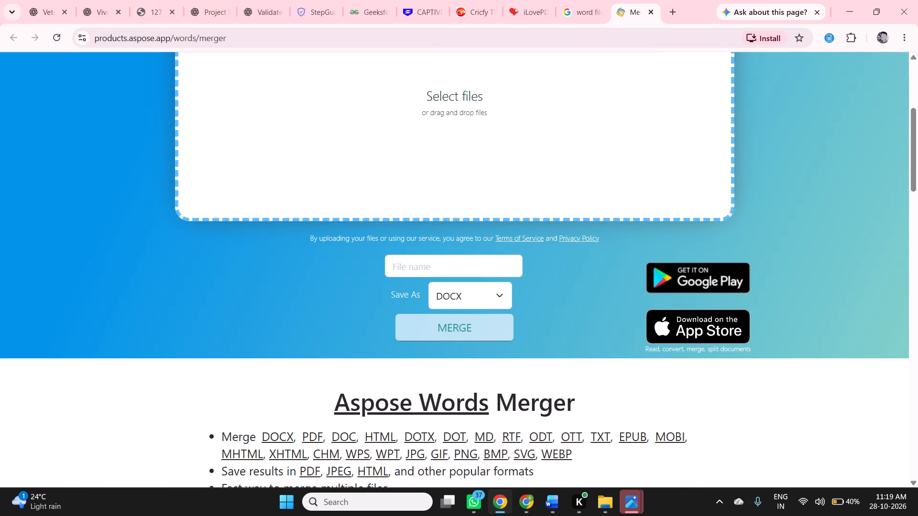
scroll(390, 305, up, 1)
scroll(390, 305, down, 1)
scroll(390, 305, up, 1)
scroll(443, 297, up, 2)
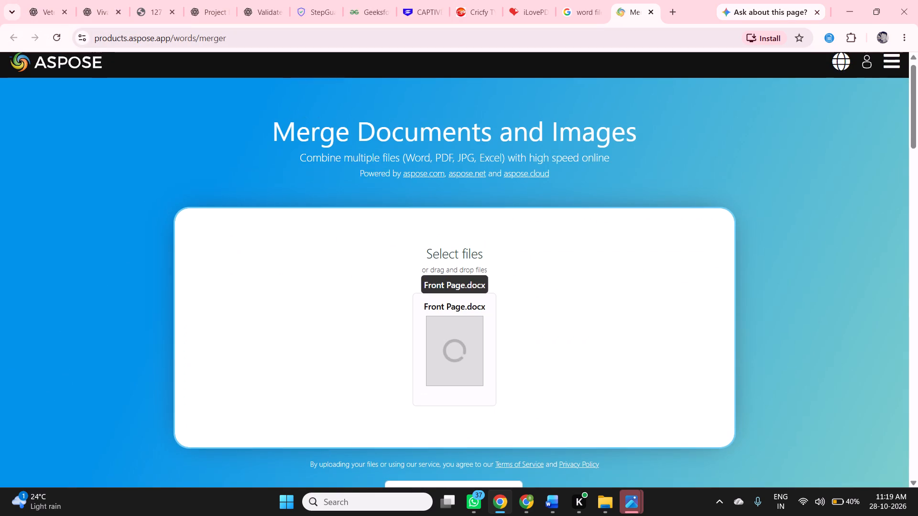
click(561, 311)
click(452, 258)
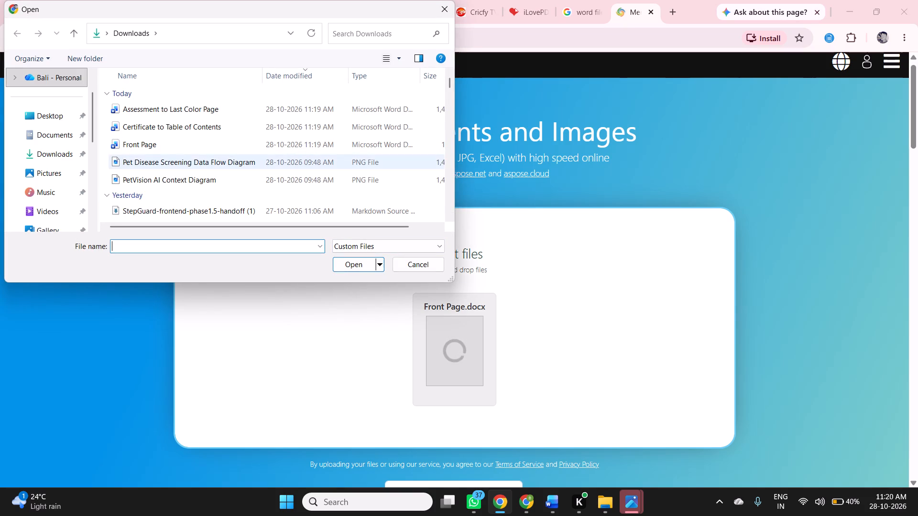
Add the Certificate to Table of Contents document from Downloads to the Aspose merge list.
click(149, 128)
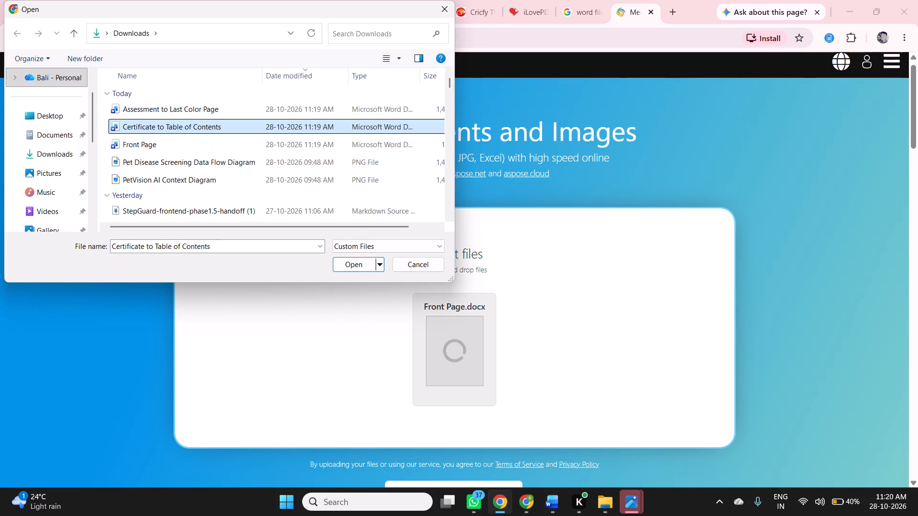
click(344, 268)
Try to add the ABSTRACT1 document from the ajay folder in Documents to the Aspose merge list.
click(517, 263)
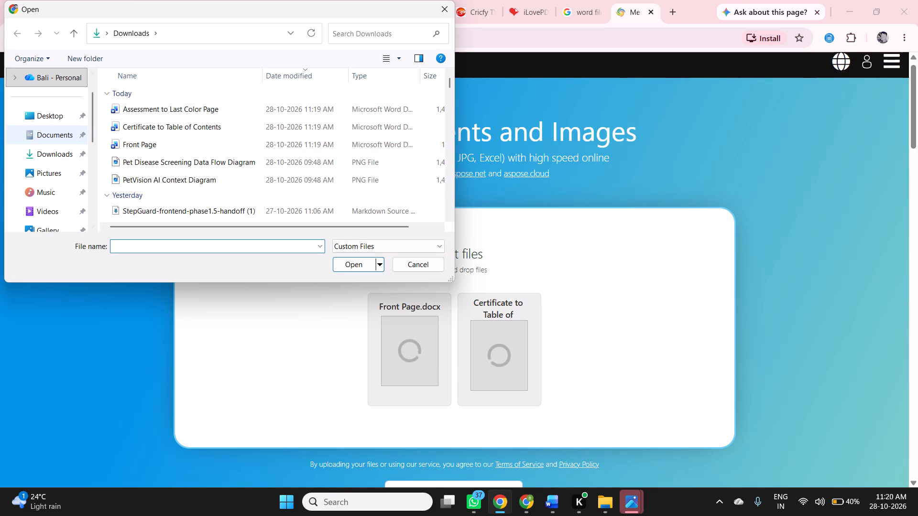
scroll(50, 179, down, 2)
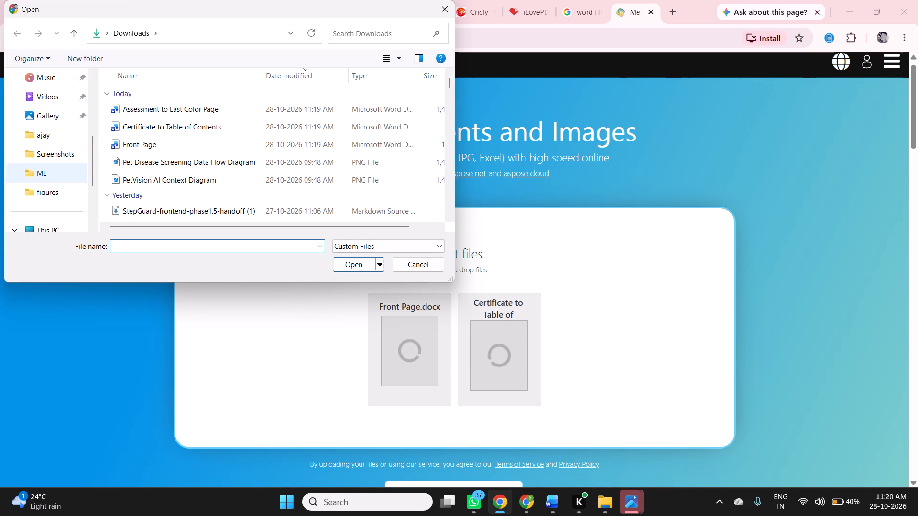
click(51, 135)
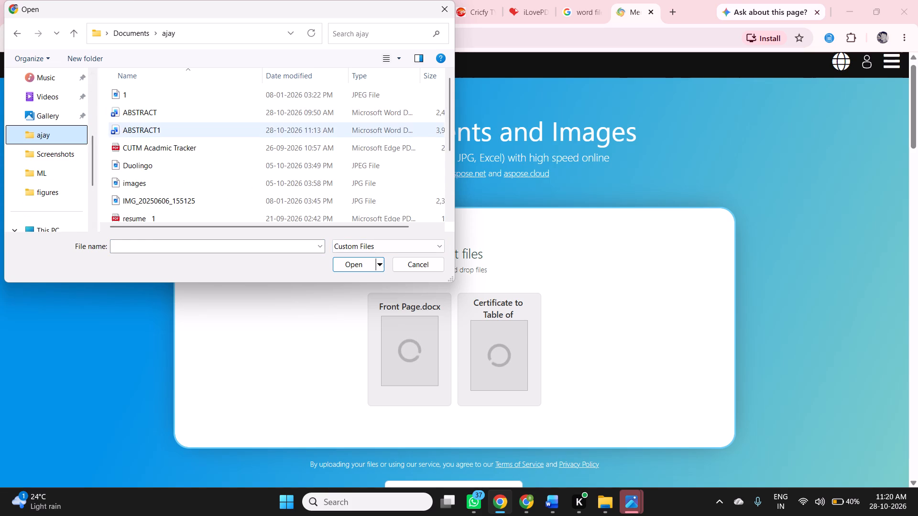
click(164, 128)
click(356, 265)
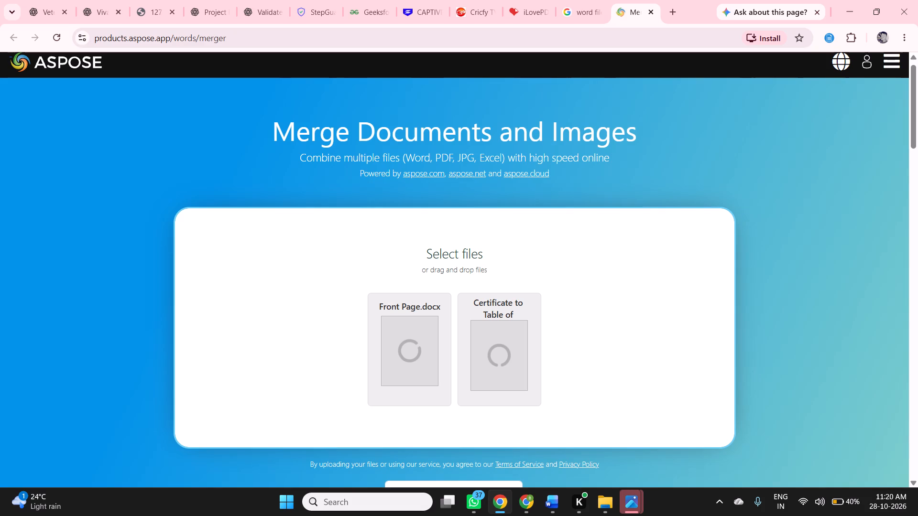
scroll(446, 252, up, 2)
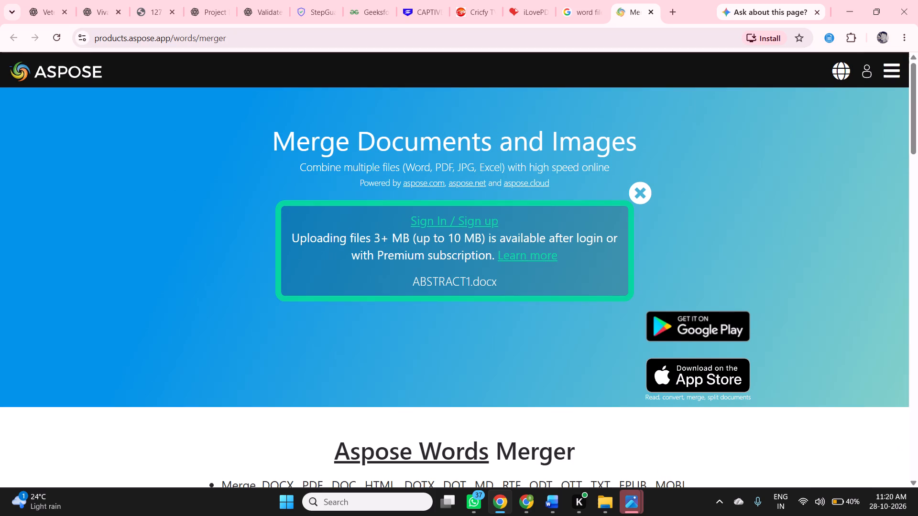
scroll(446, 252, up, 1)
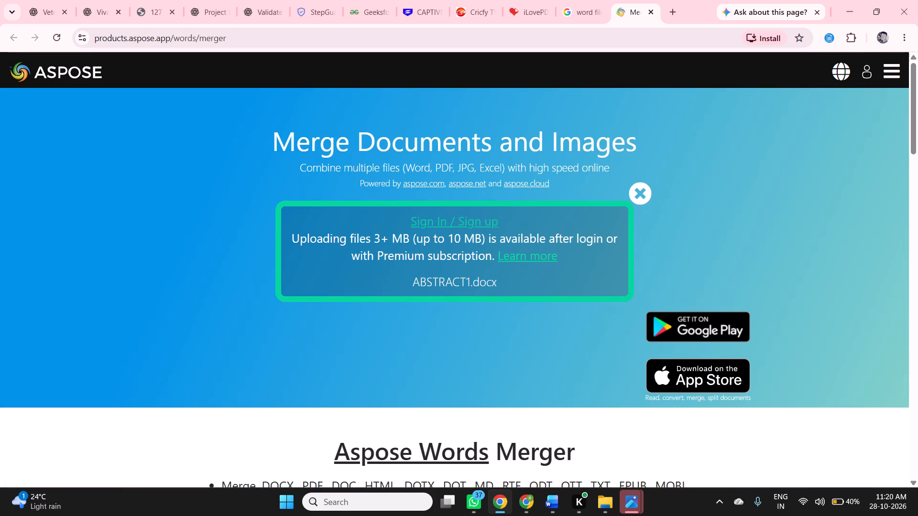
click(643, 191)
Merge the Front Page and Certificate to Table of Contents files in DOCX format and download the combined file.
scroll(400, 217, down, 1)
scroll(400, 217, up, 1)
scroll(400, 217, down, 3)
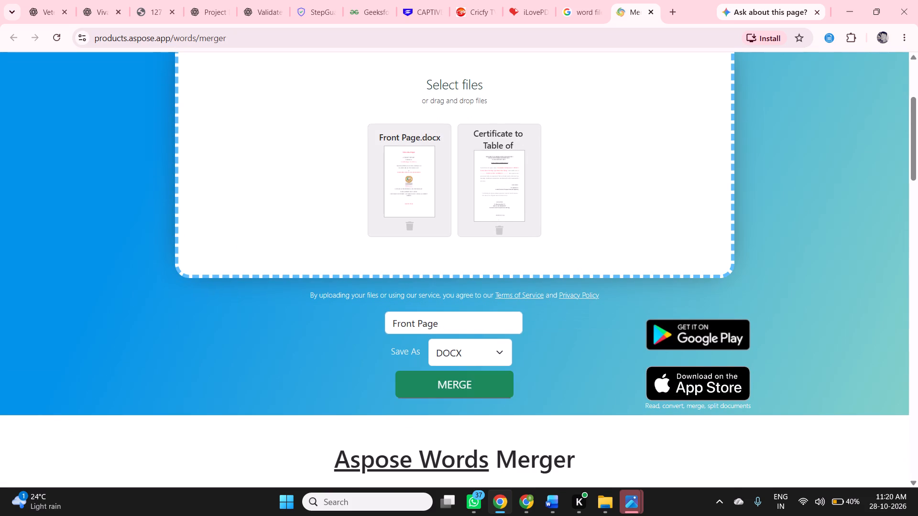
click(501, 351)
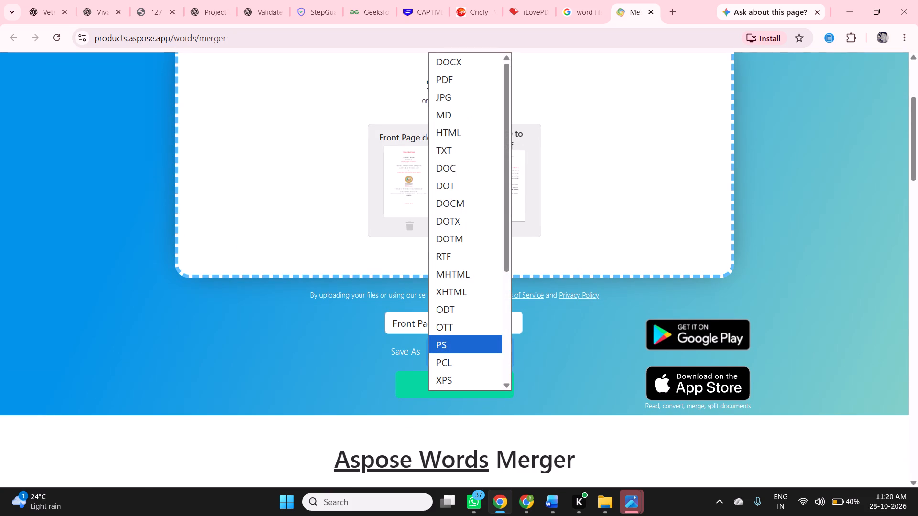
click(576, 331)
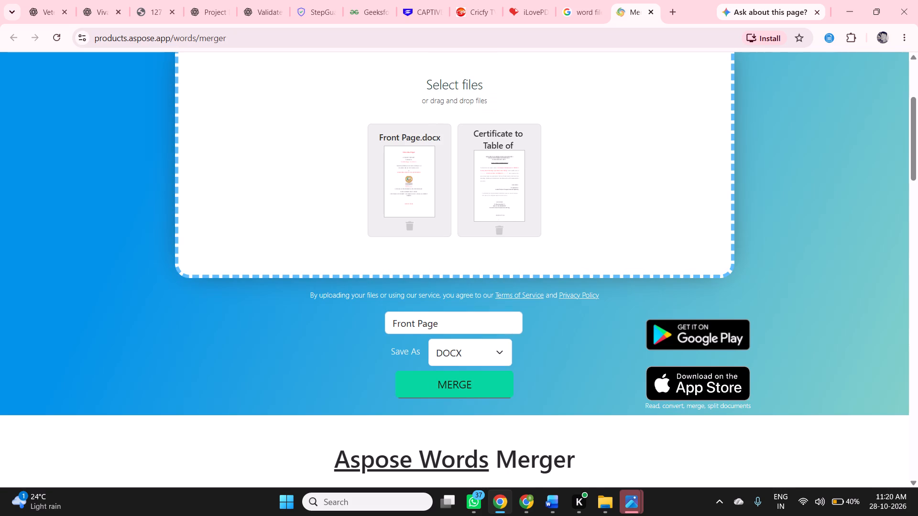
click(456, 376)
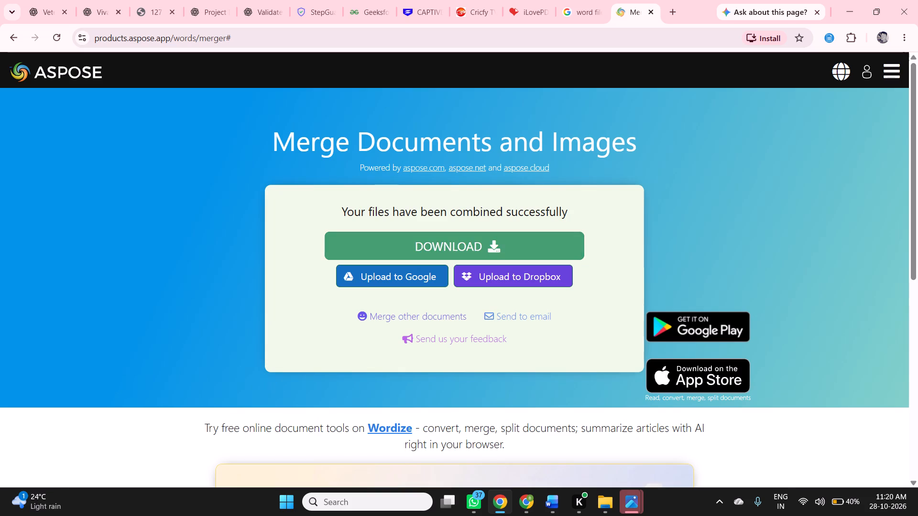
click(416, 242)
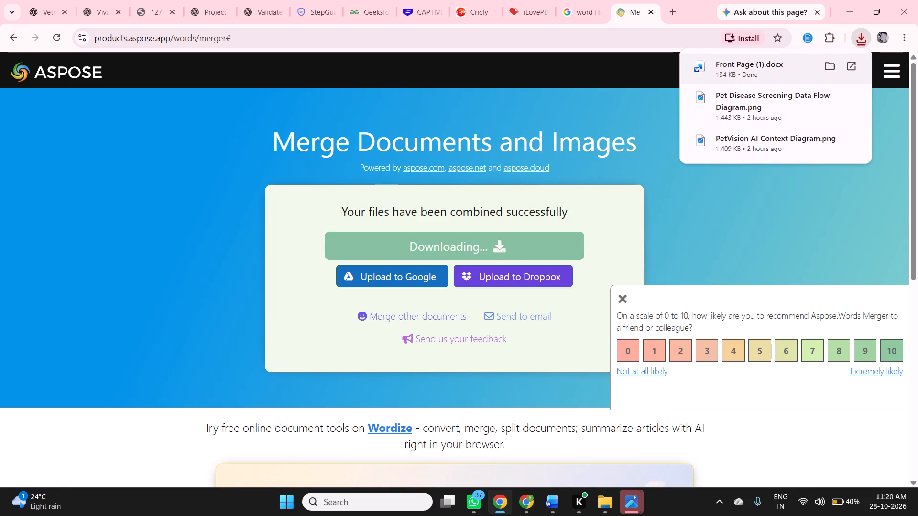
Open the downloaded Front Page (1) document in Word and review its merged pages through to the end.
click(741, 66)
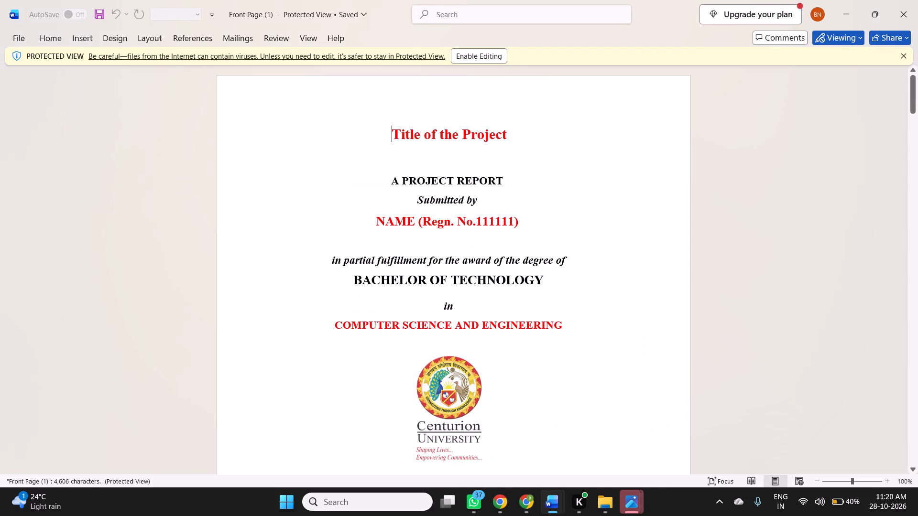
scroll(533, 239, down, 11)
scroll(513, 239, up, 1)
scroll(510, 240, down, 4)
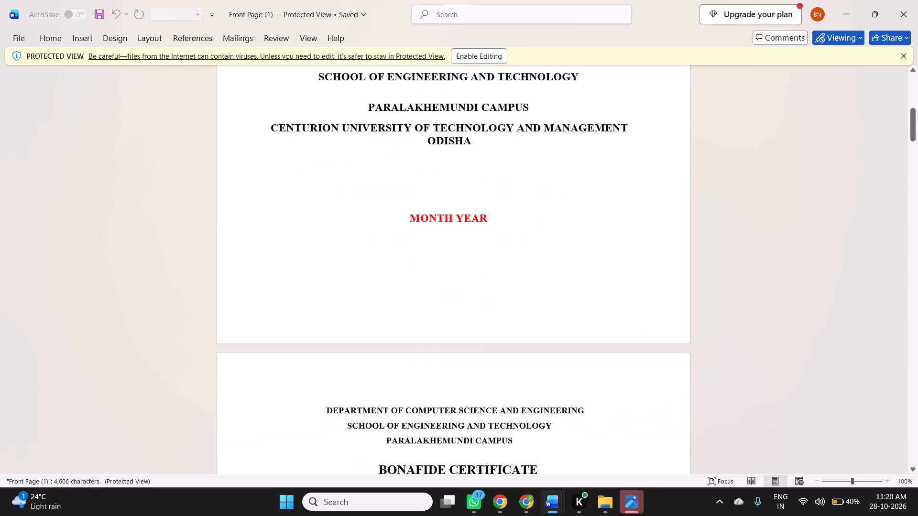
scroll(510, 238, down, 4)
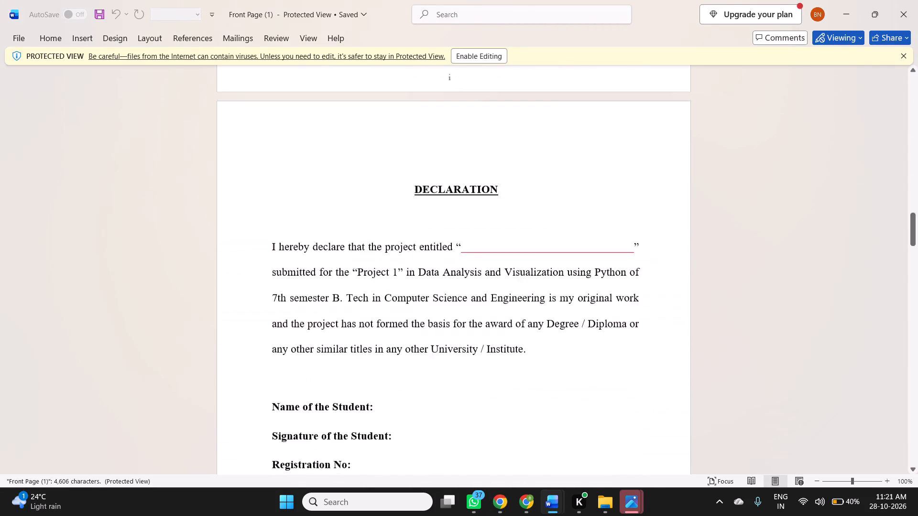
scroll(510, 238, down, 6)
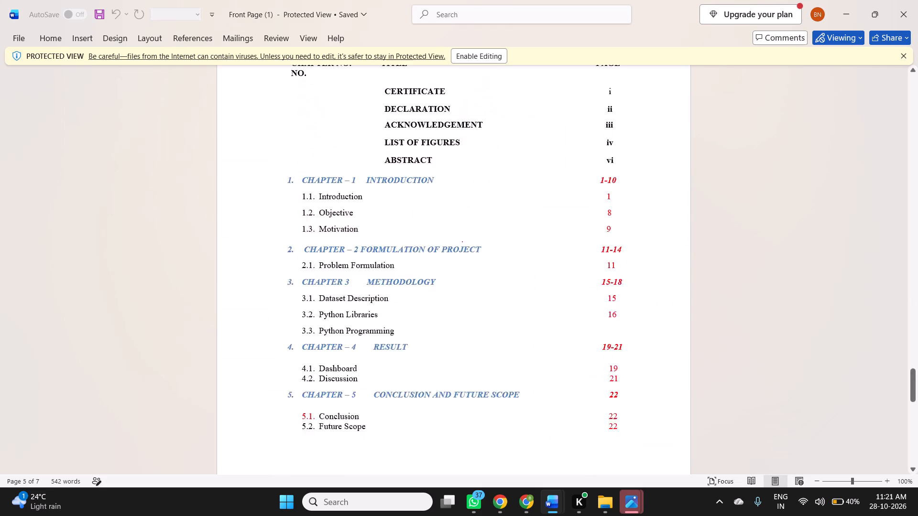
scroll(510, 238, down, 9)
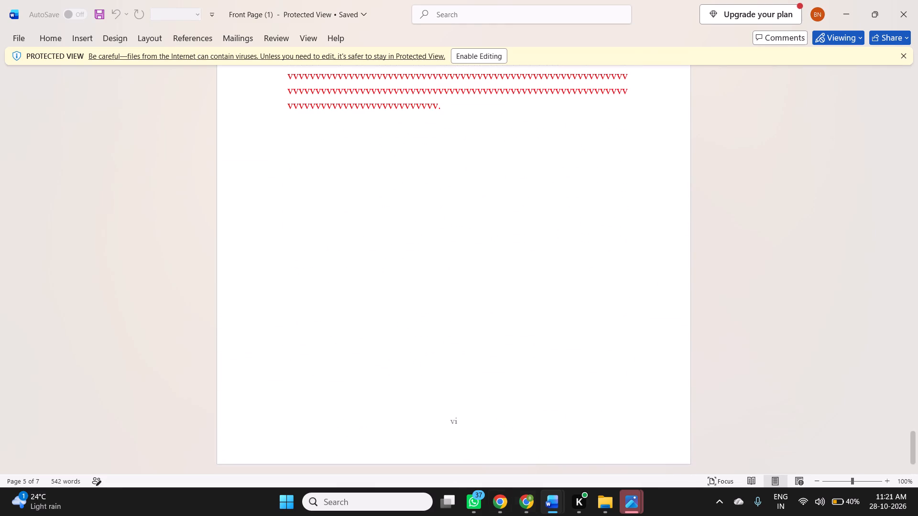
Switch to Chrome, search Google for "group docs" in a new tab, and open the free GroupDocs Document Merger Online.
click(505, 496)
click(594, 3)
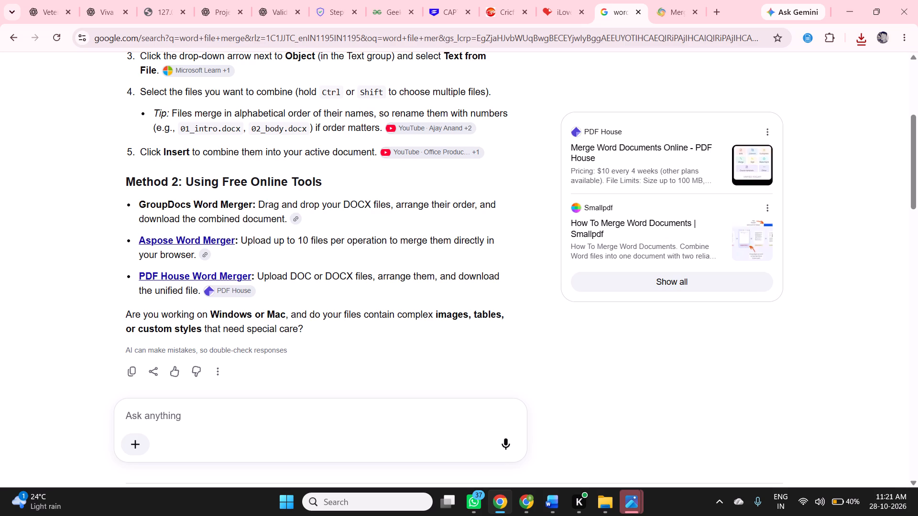
click(244, 206)
click(218, 202)
click(723, 15)
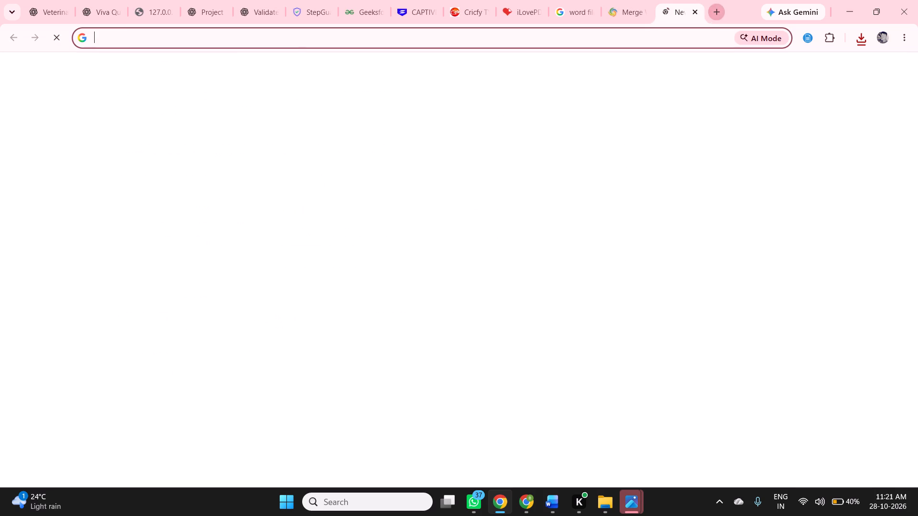
click(322, 225)
text(group)
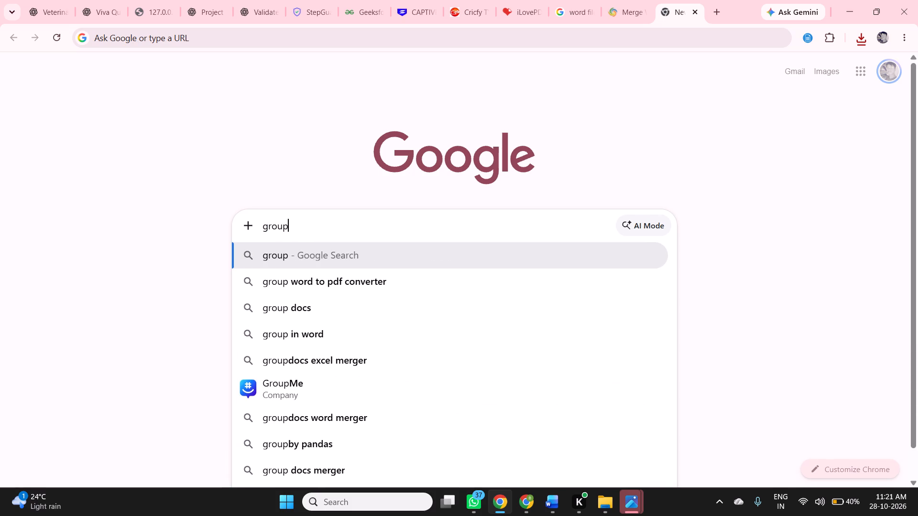
click(317, 309)
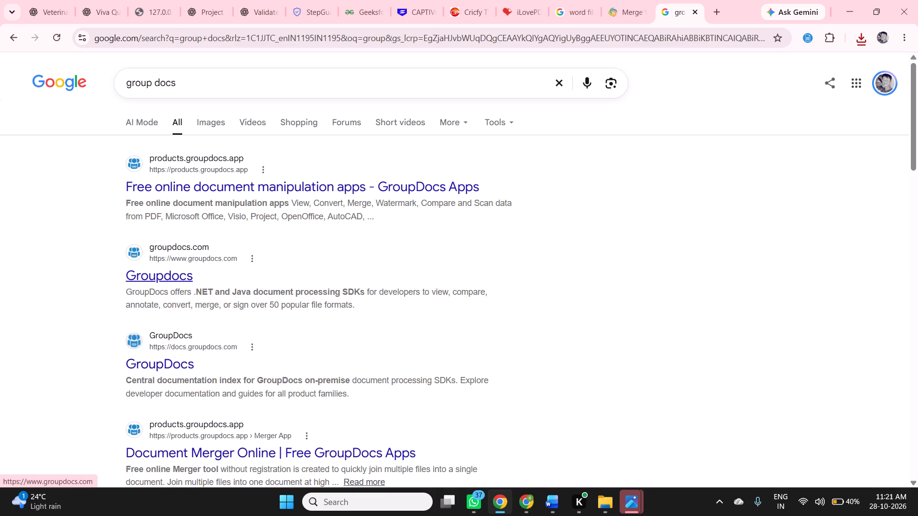
scroll(187, 401, down, 1)
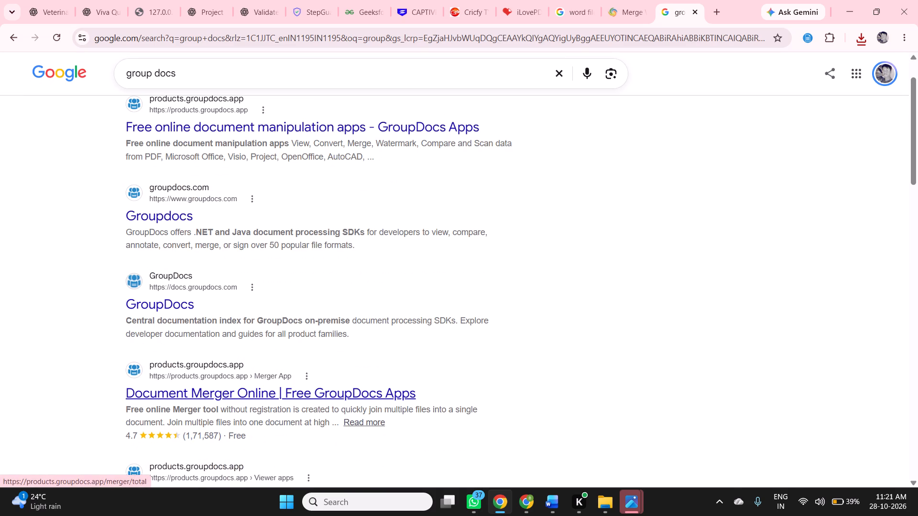
click(223, 392)
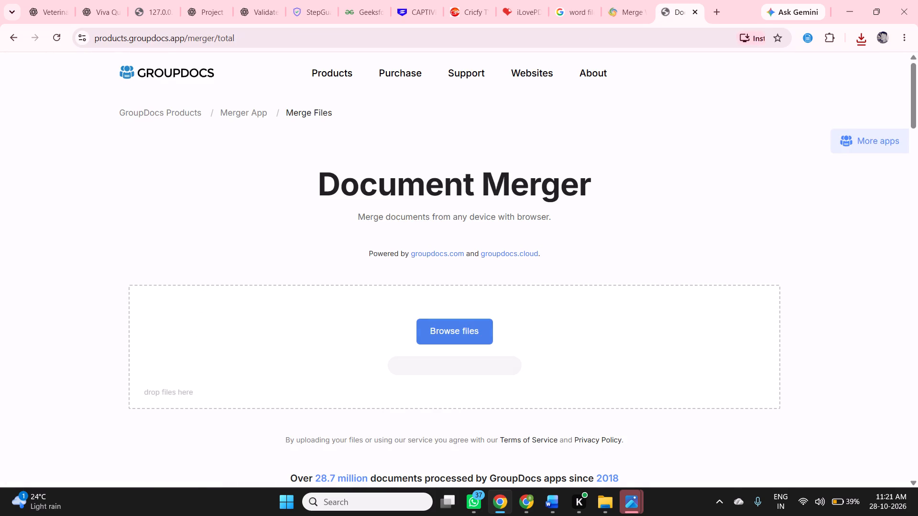
Upload the Front Page and Certificate to Table of Contents documents from Downloads to the GroupDocs merger, in that order.
click(453, 331)
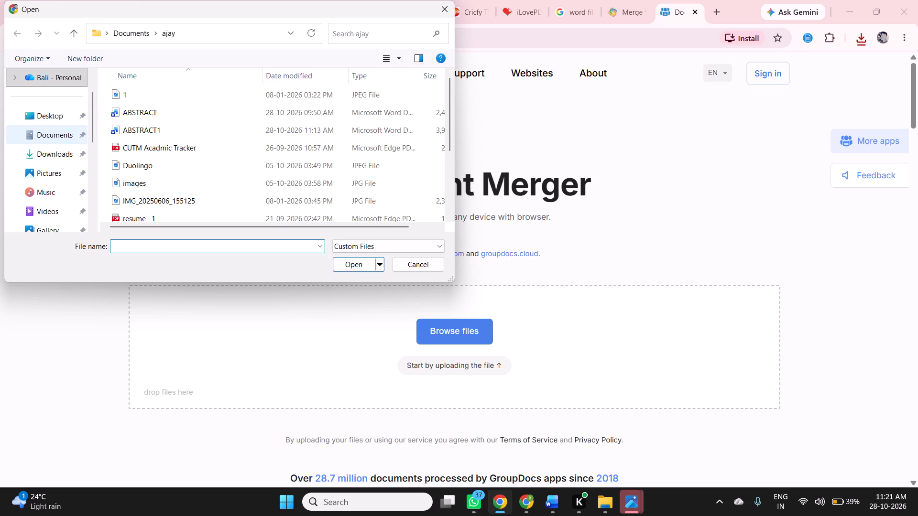
click(52, 156)
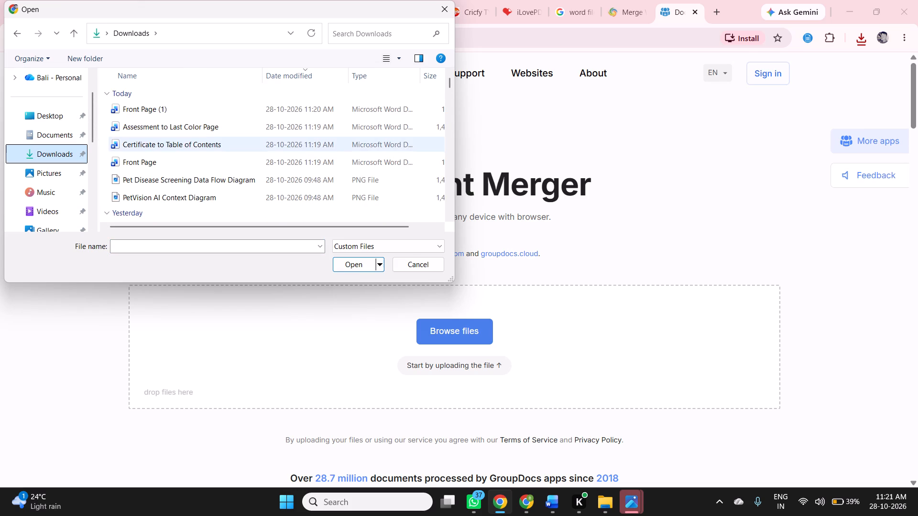
click(158, 159)
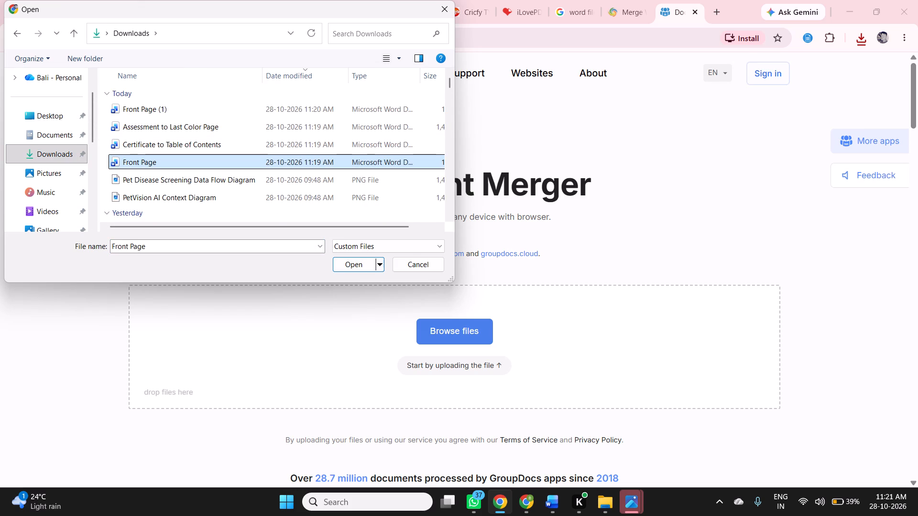
click(355, 267)
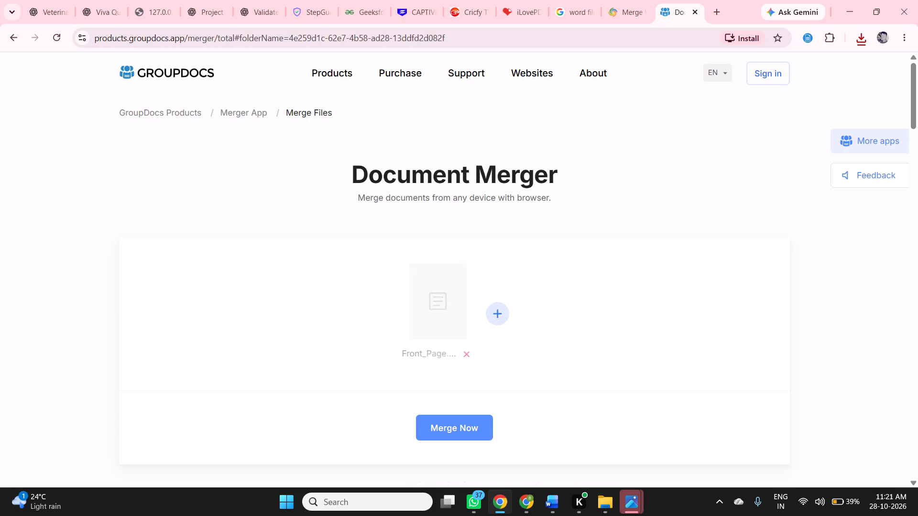
click(501, 315)
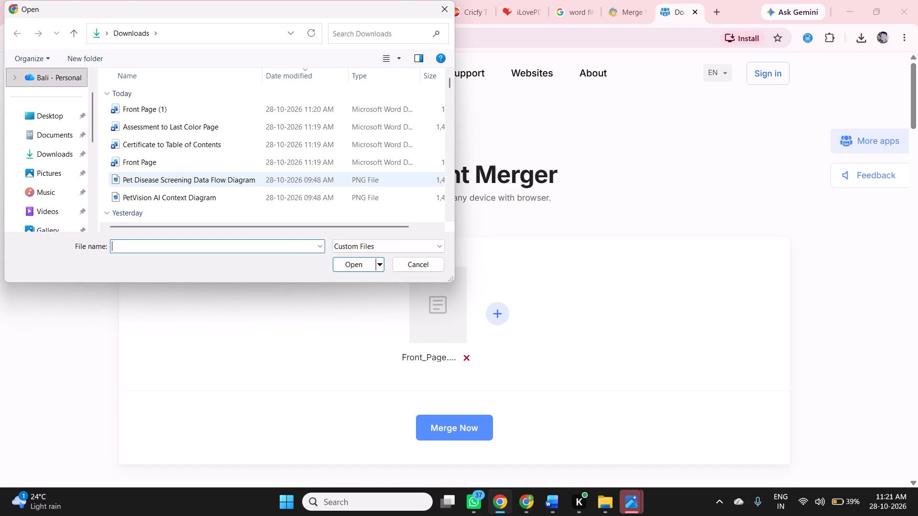
click(156, 147)
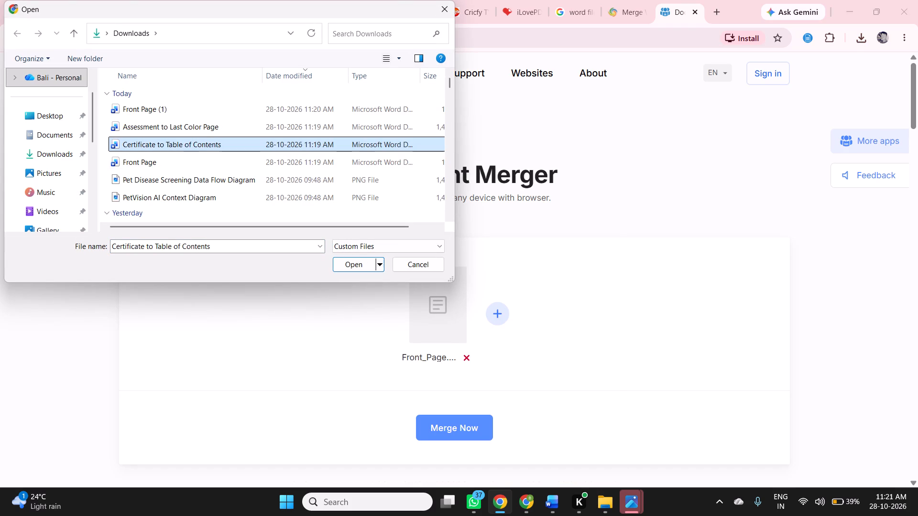
click(361, 268)
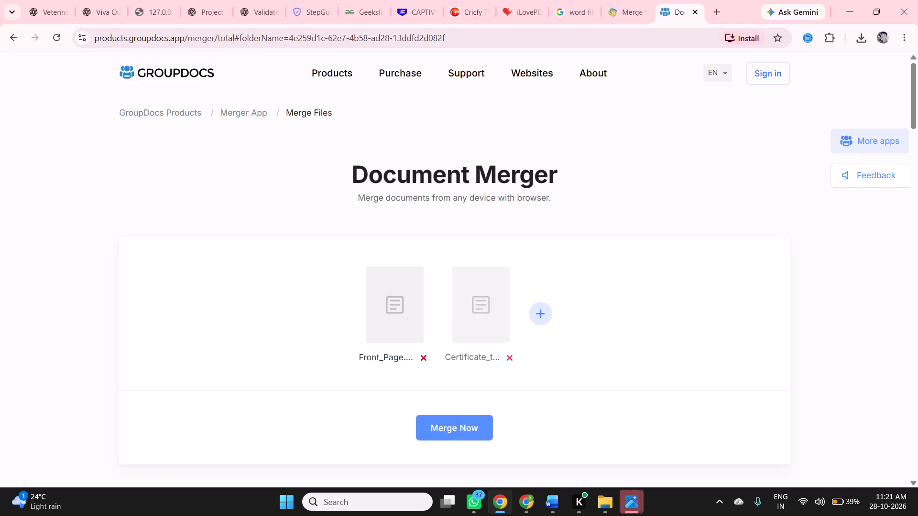
Add the ABSTRACT1 document from the ajay folder in Documents as the third file in the GroupDocs merger.
click(548, 319)
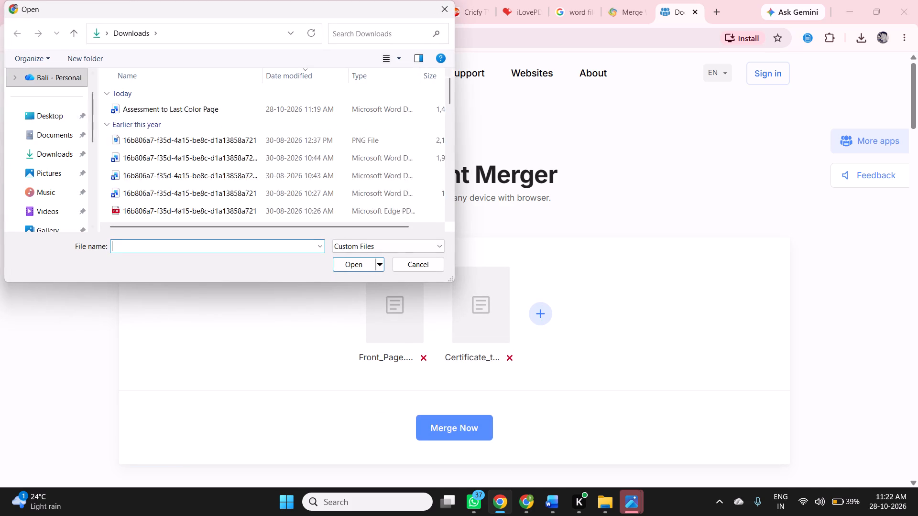
scroll(43, 212, down, 1)
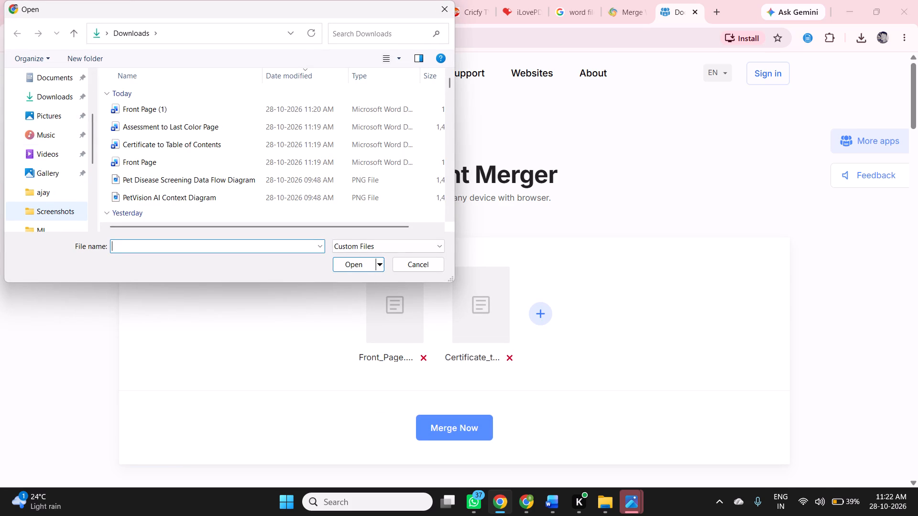
click(56, 189)
click(156, 127)
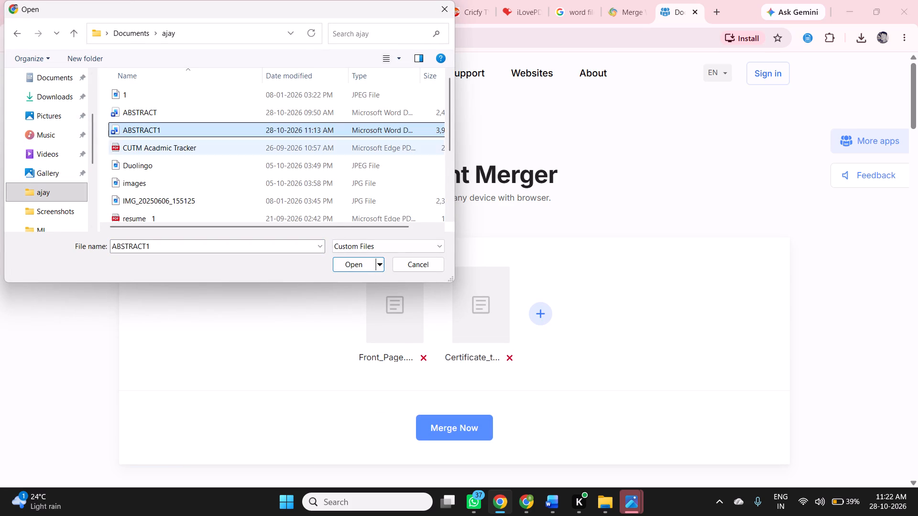
click(353, 266)
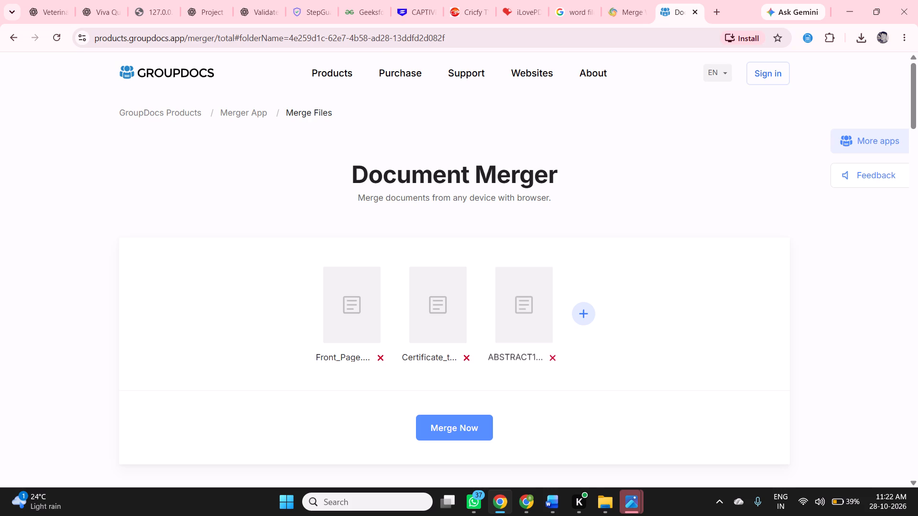
Add the Assessment to Last Color Page document from Downloads as the fourth file in the GroupDocs merger.
click(579, 324)
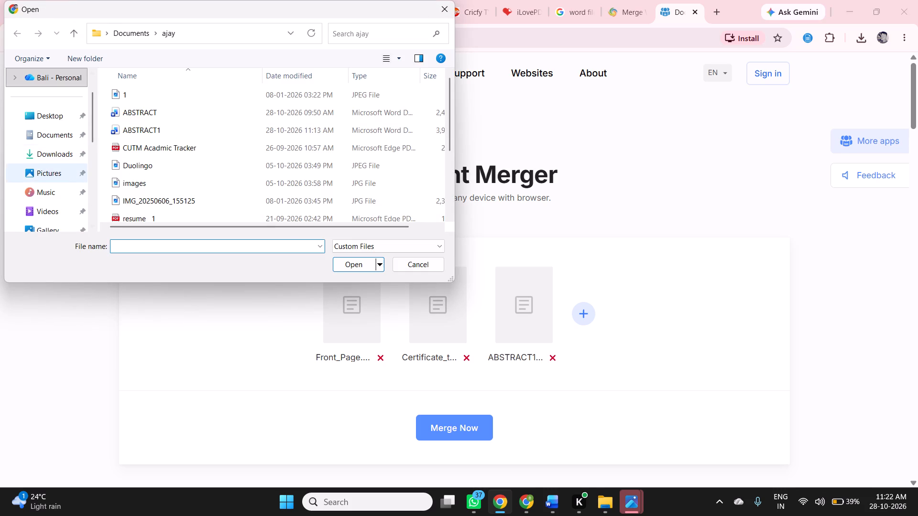
click(50, 151)
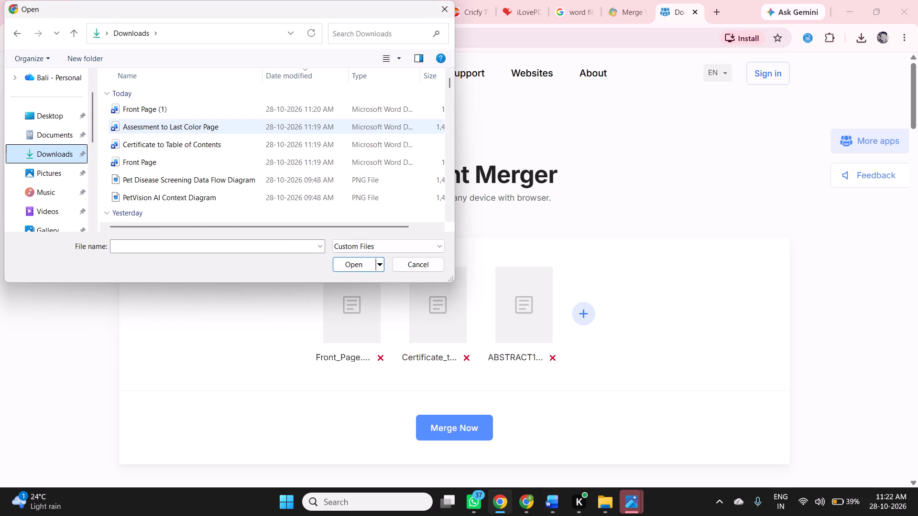
click(165, 129)
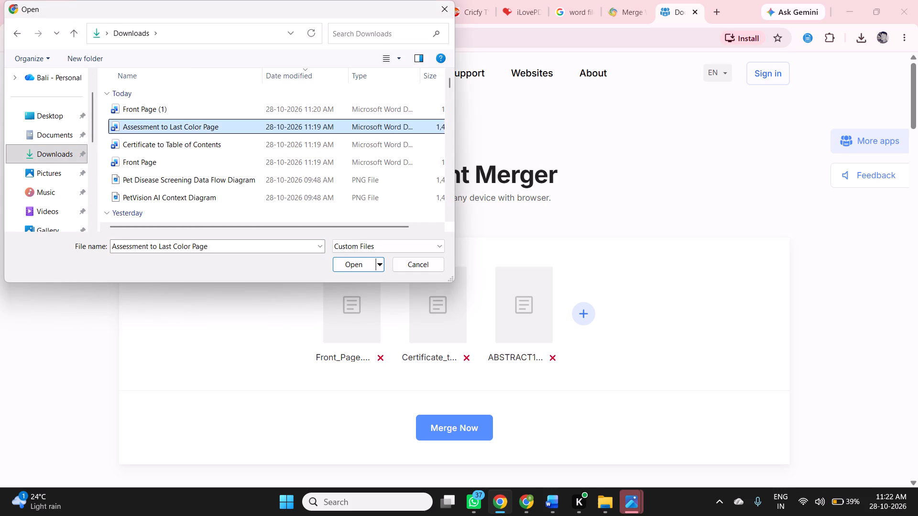
click(431, 427)
click(347, 263)
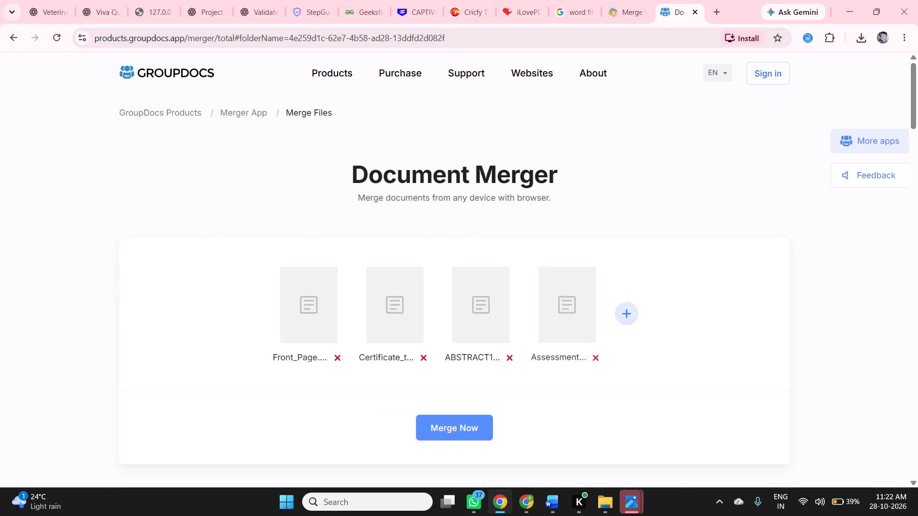
Merge the four uploaded documents and download the merged result.
click(451, 426)
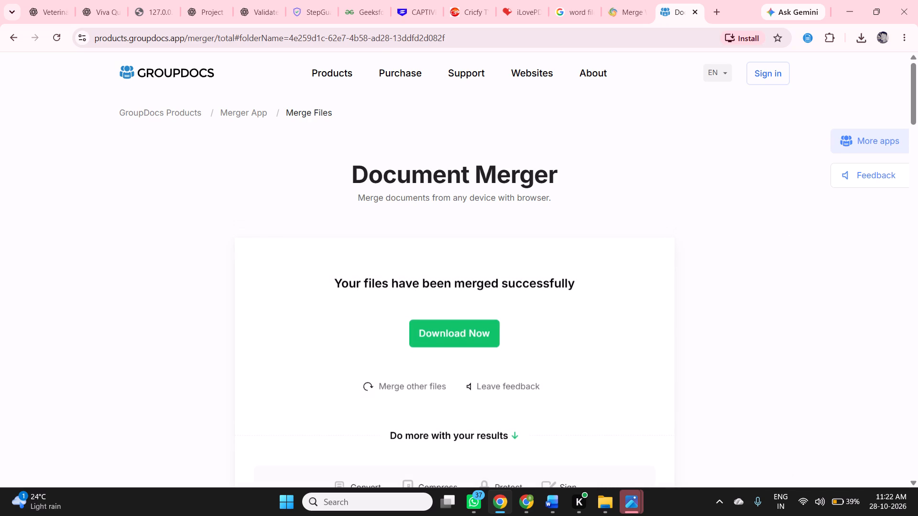
scroll(453, 354, down, 1)
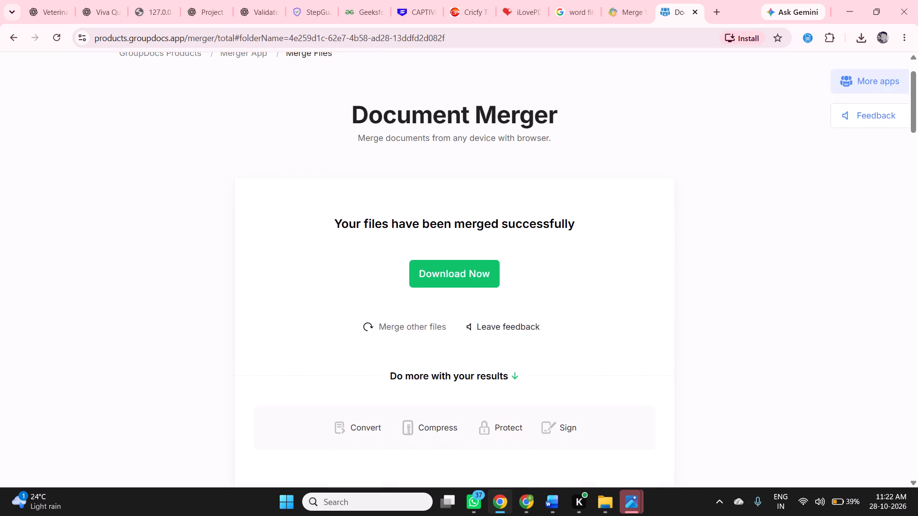
click(456, 278)
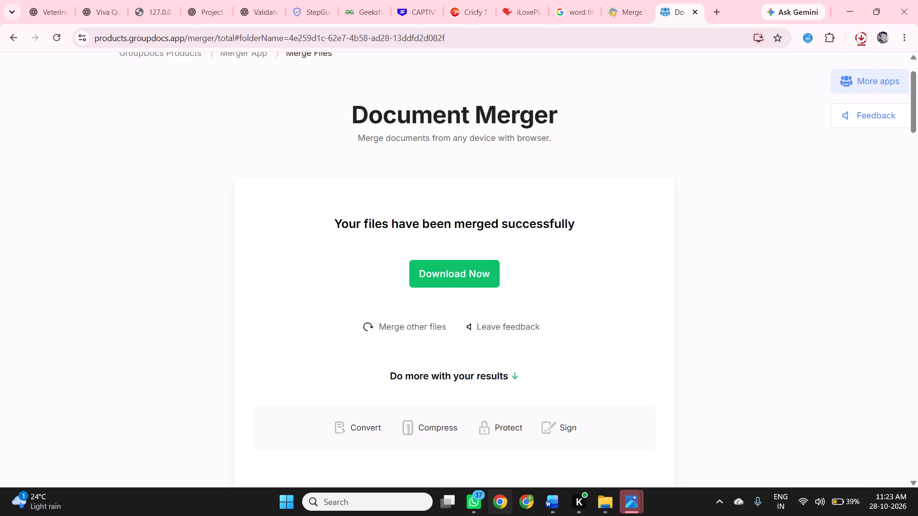
Open the downloaded merged document in Word and enable editing.
click(857, 44)
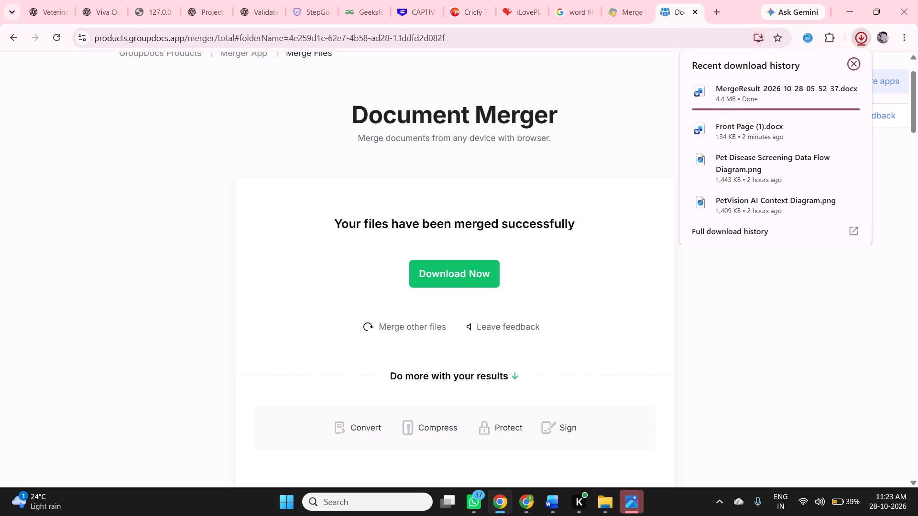
click(743, 97)
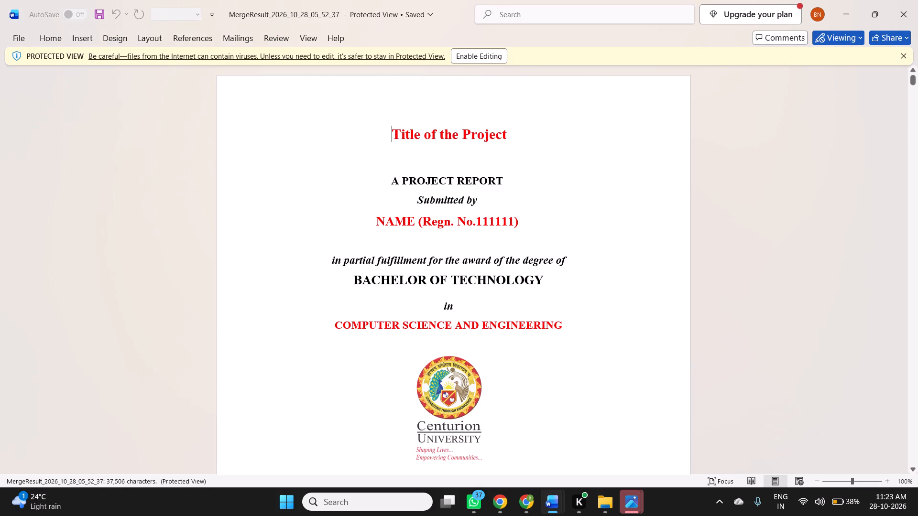
click(469, 58)
Review the merged report's front matter, from the title page and certificate through the acknowledgements, list of figures and table of contents.
scroll(521, 307, down, 1)
scroll(521, 307, up, 1)
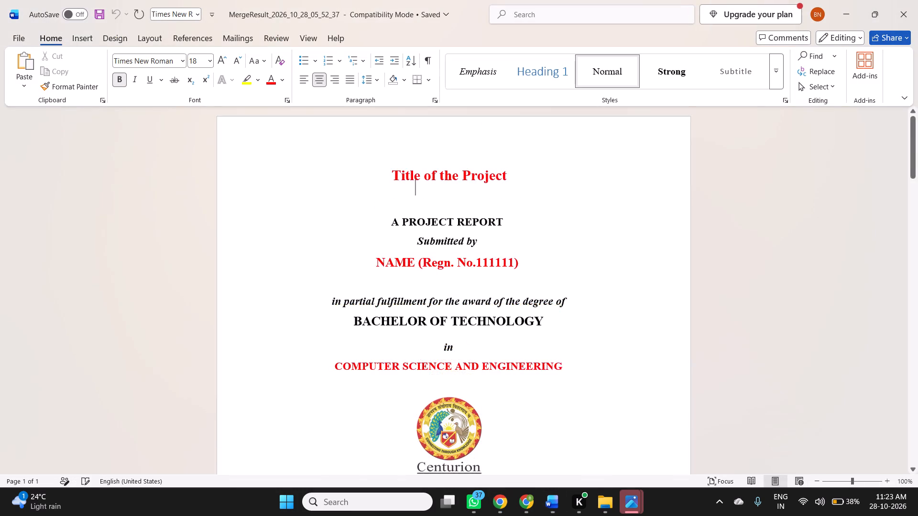
scroll(520, 307, up, 1)
scroll(520, 307, down, 1)
scroll(520, 307, up, 1)
scroll(520, 307, down, 12)
scroll(509, 312, up, 1)
scroll(509, 312, down, 10)
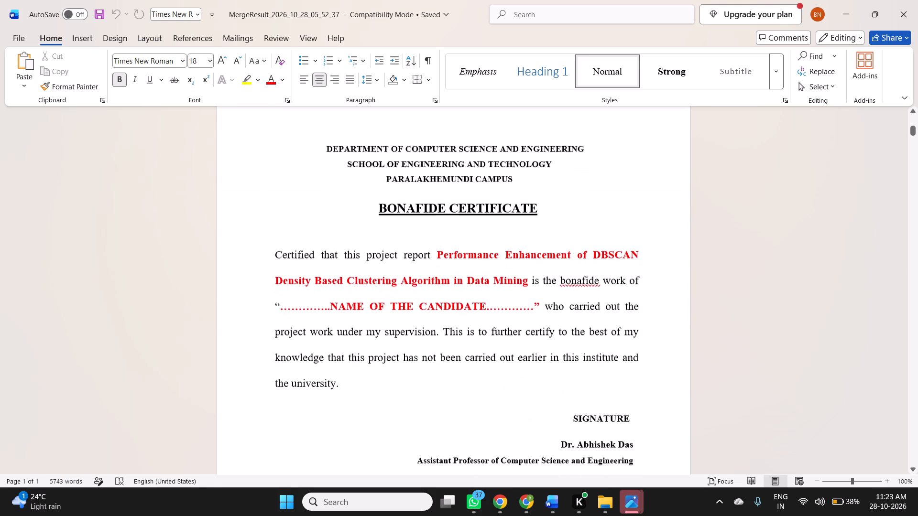
scroll(492, 320, down, 7)
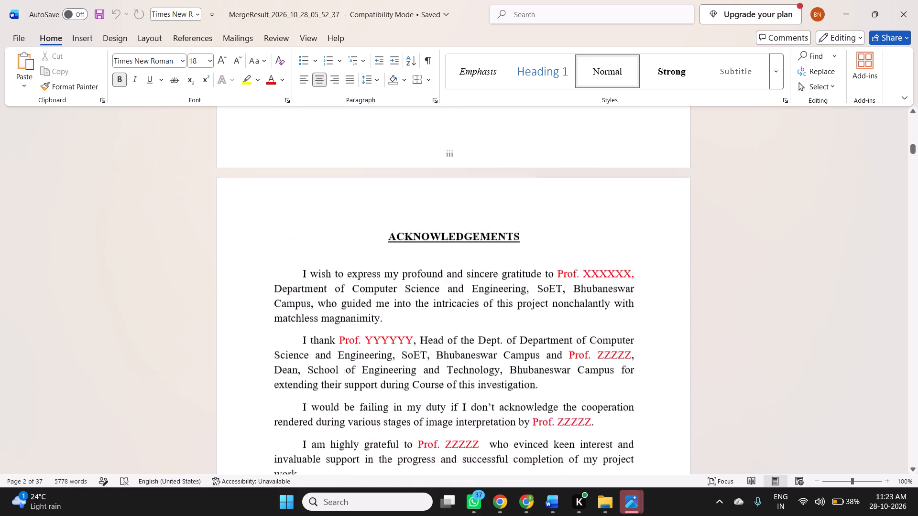
scroll(492, 320, down, 4)
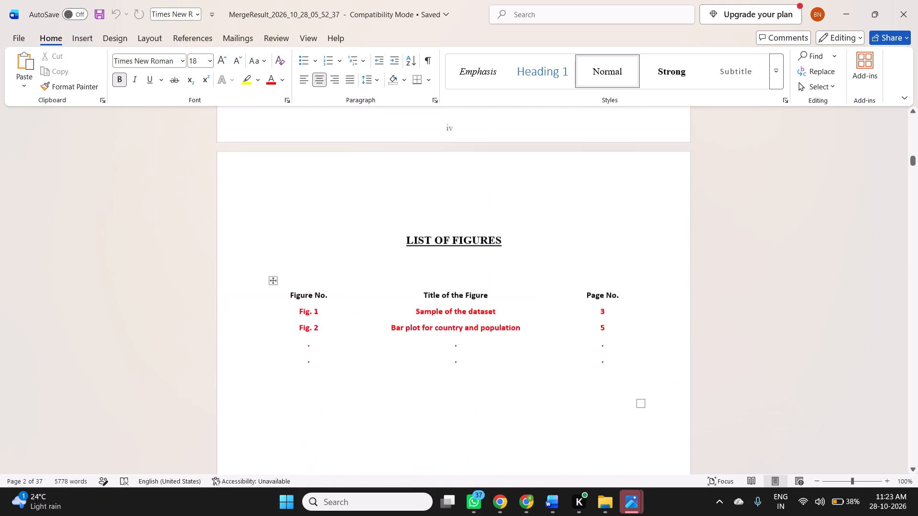
scroll(492, 320, down, 1)
scroll(492, 320, up, 3)
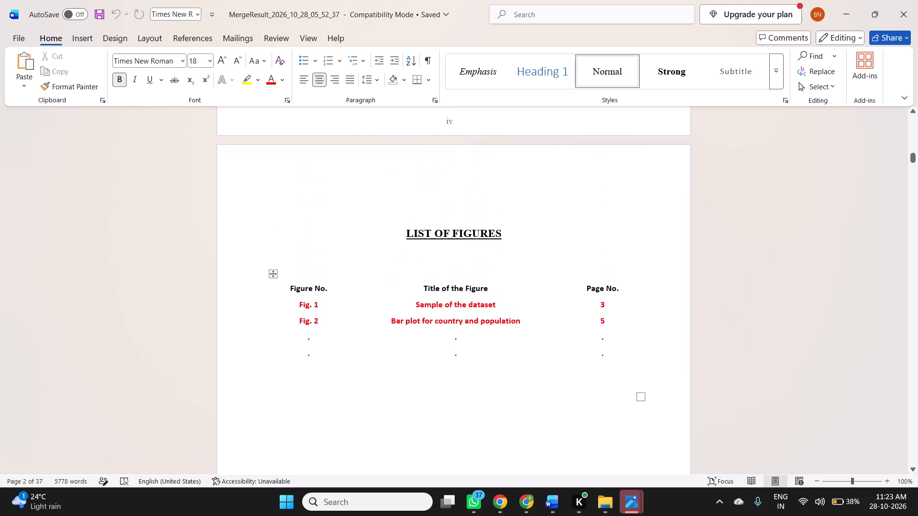
scroll(492, 320, up, 1)
scroll(492, 320, down, 3)
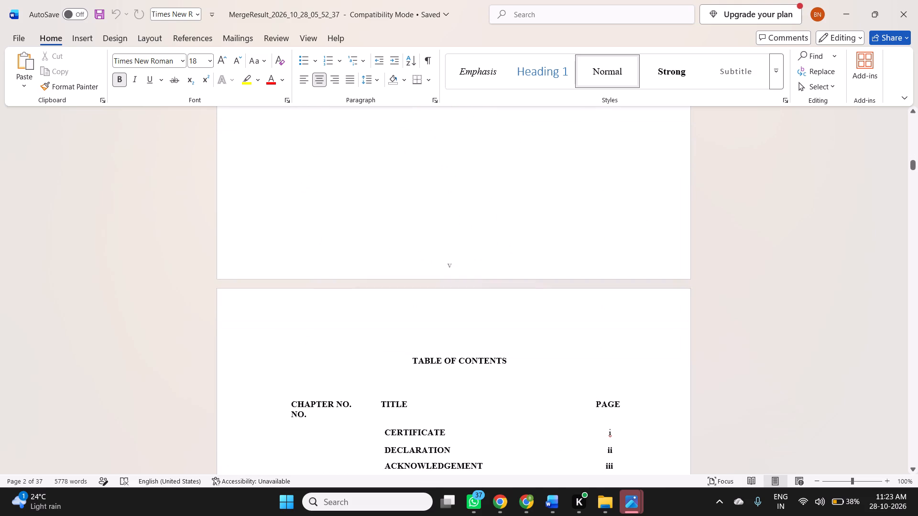
scroll(492, 320, down, 4)
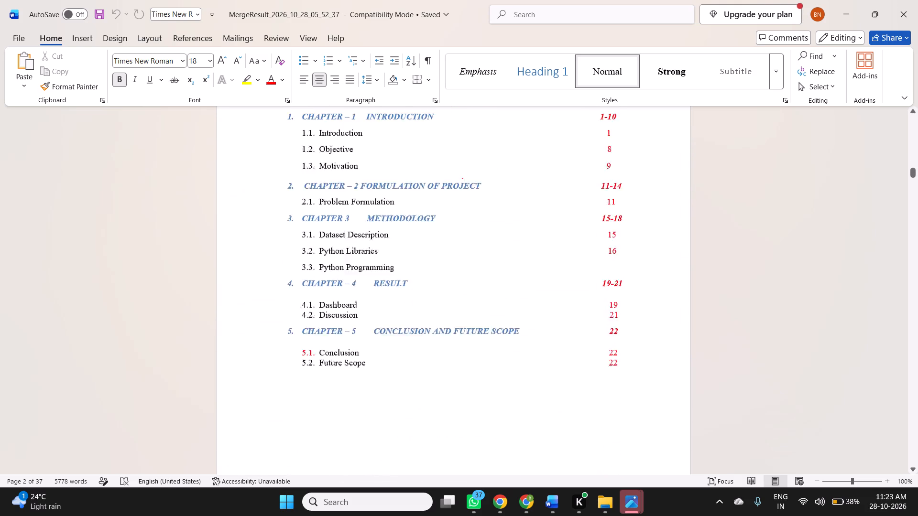
Review the abstract pages and Chapters 1 to 3 of the merged report, checking page layout, borders and diagrams.
scroll(492, 320, down, 7)
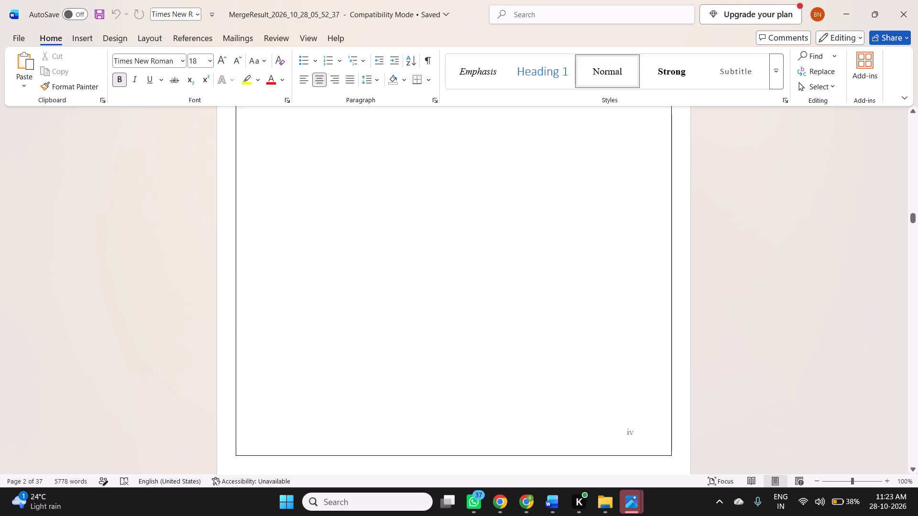
scroll(492, 320, down, 5)
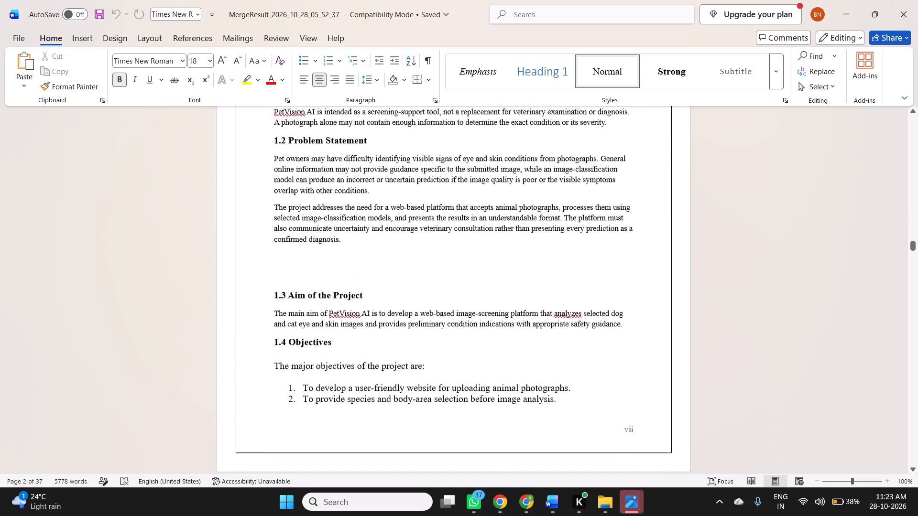
scroll(492, 320, down, 3)
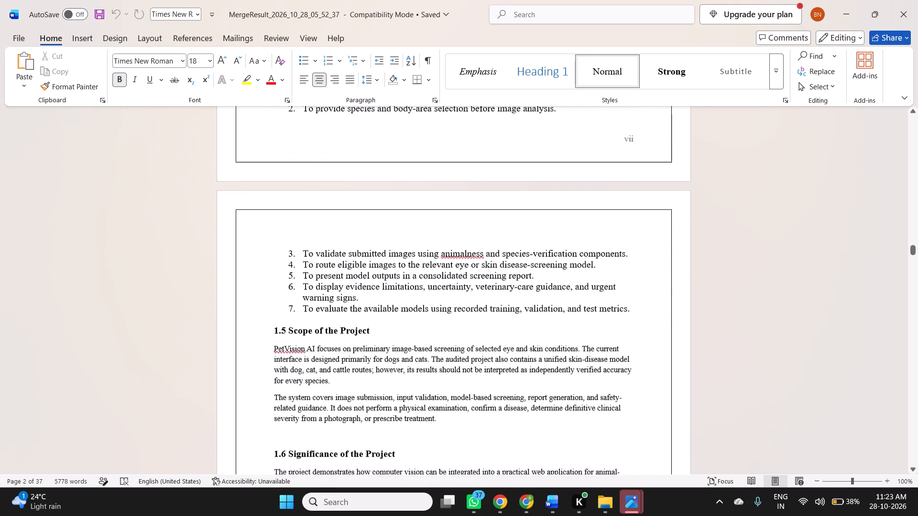
scroll(492, 320, down, 3)
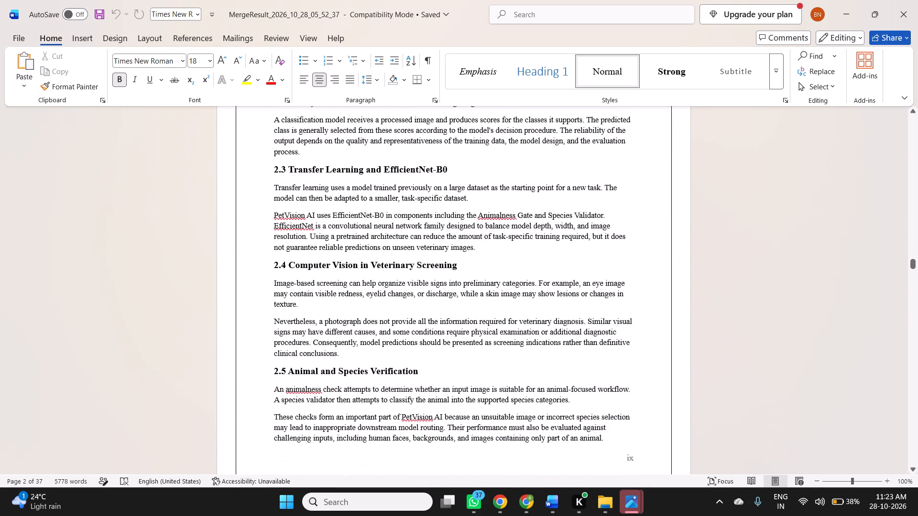
scroll(492, 320, down, 7)
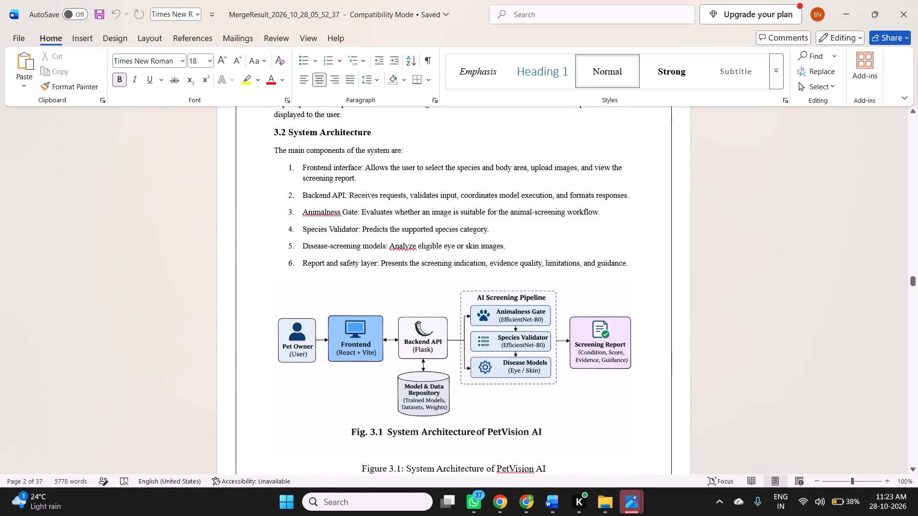
scroll(492, 320, up, 5)
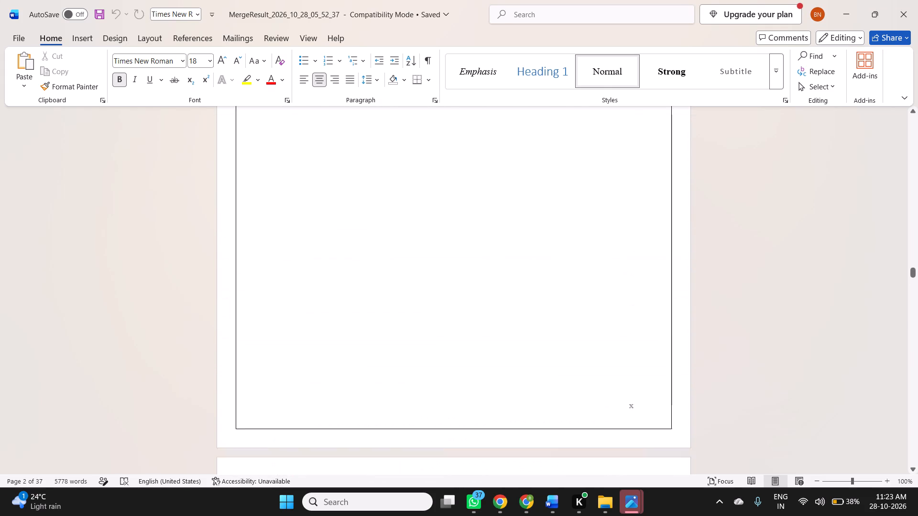
scroll(492, 320, up, 1)
scroll(492, 320, down, 2)
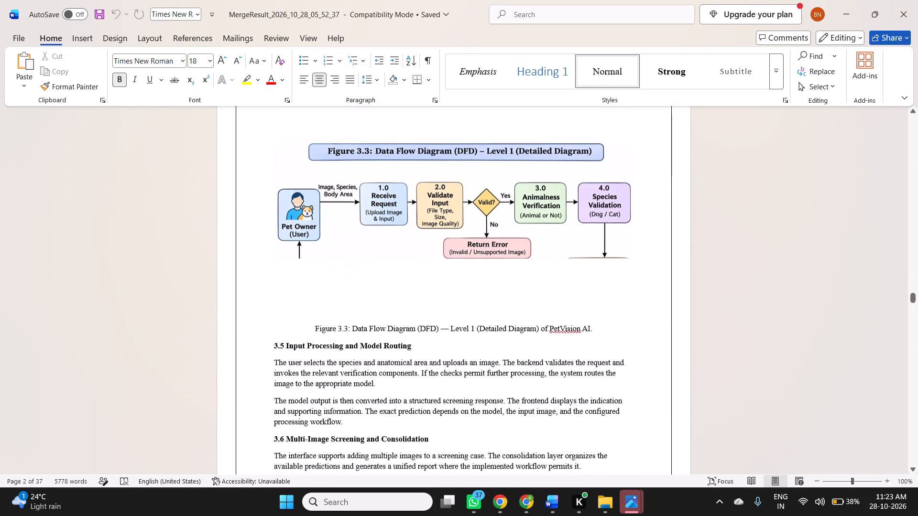
Review the rest of the report body, from the end of Chapter 3 through Chapters 4 to 6 and the references.
scroll(492, 320, down, 4)
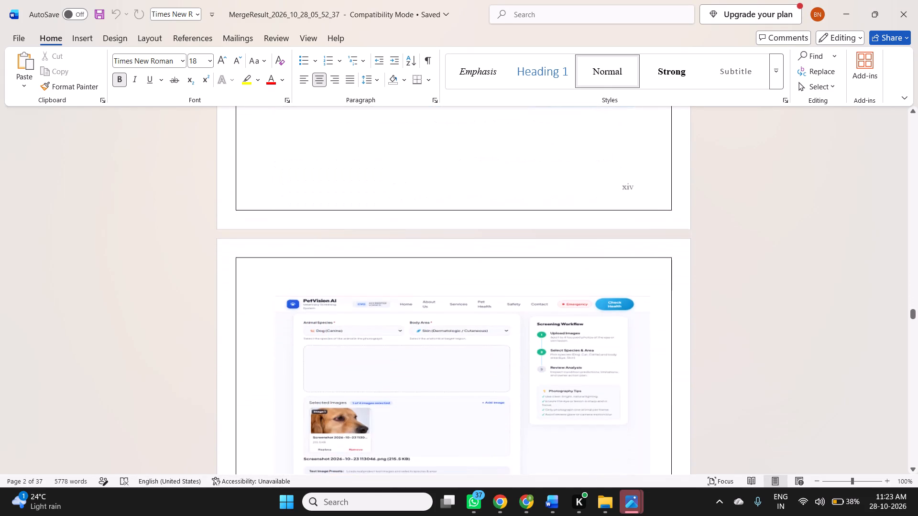
scroll(492, 320, up, 1)
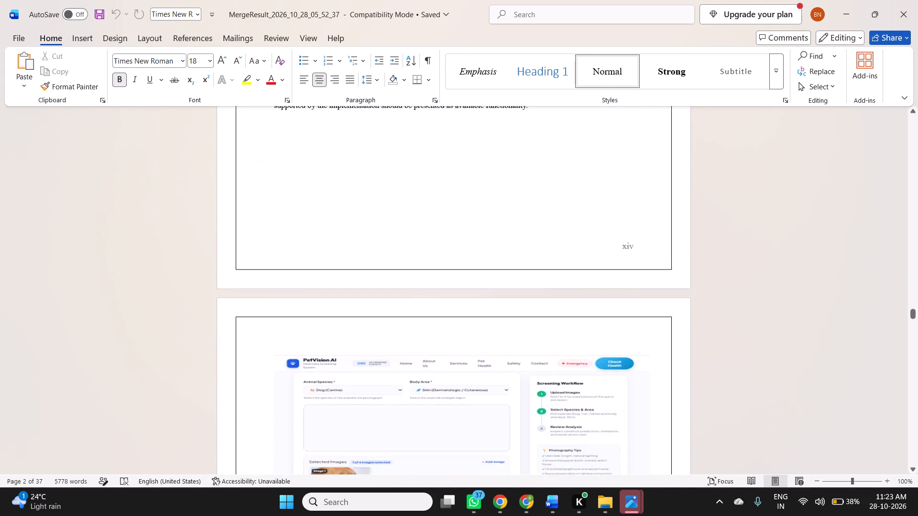
scroll(492, 320, down, 3)
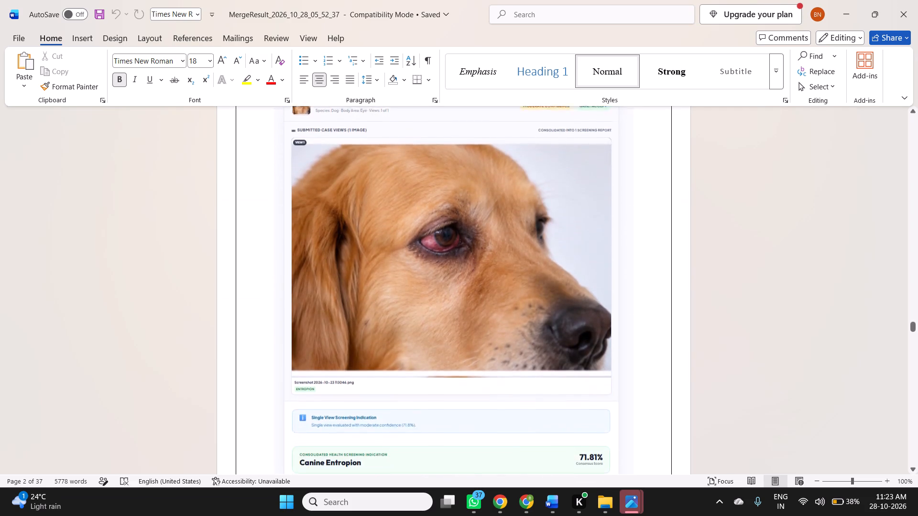
scroll(492, 320, down, 4)
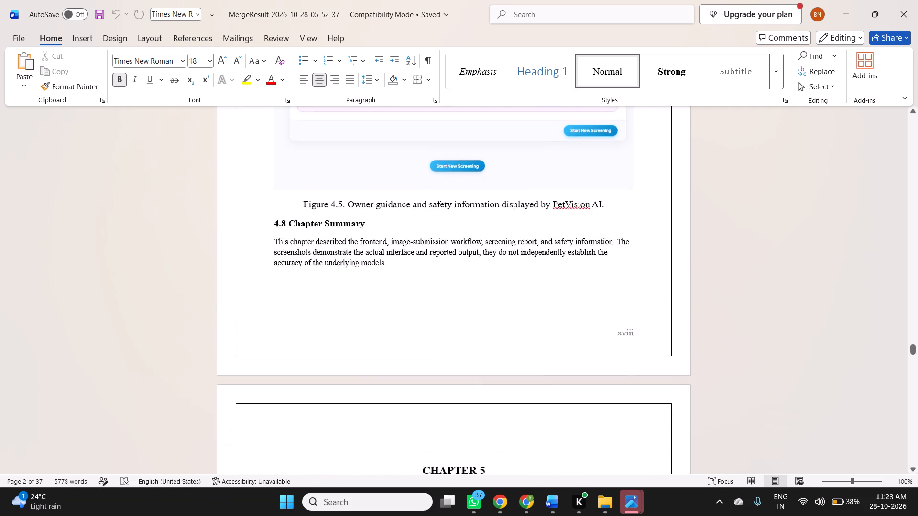
scroll(492, 320, down, 3)
scroll(492, 320, up, 2)
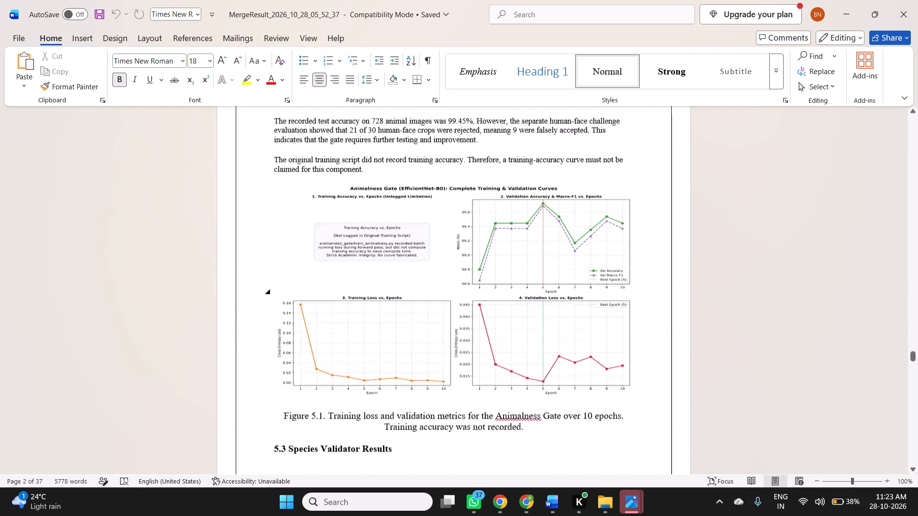
scroll(492, 320, up, 1)
scroll(492, 320, down, 2)
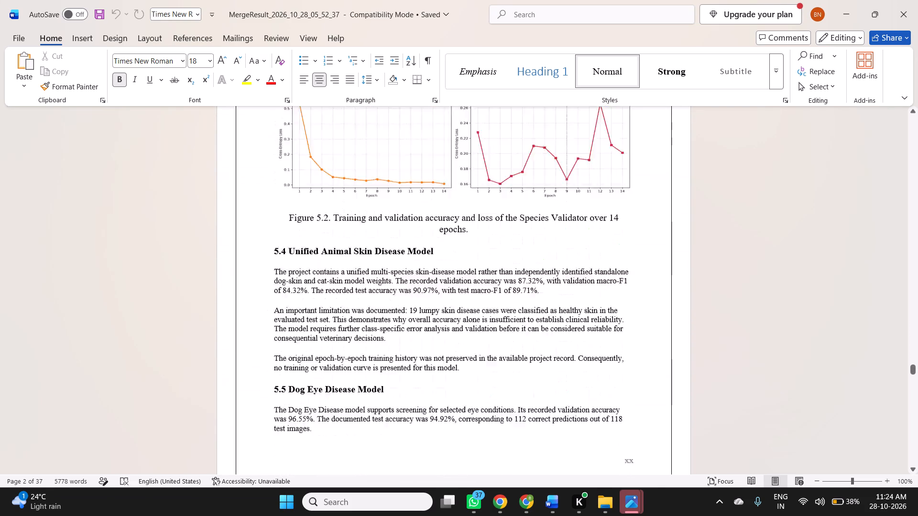
scroll(492, 320, down, 4)
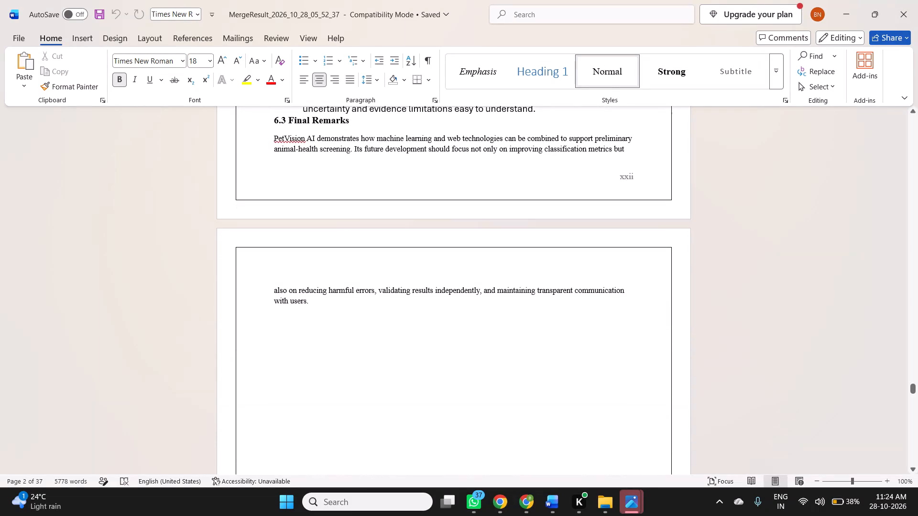
scroll(492, 320, down, 3)
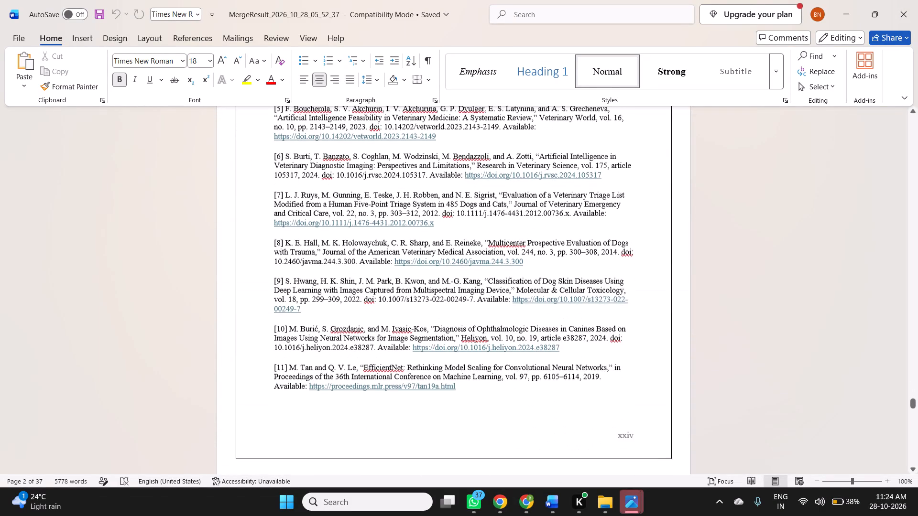
Delete the empty lines above the CHAPTER 6 heading at the start of its page.
scroll(492, 320, up, 3)
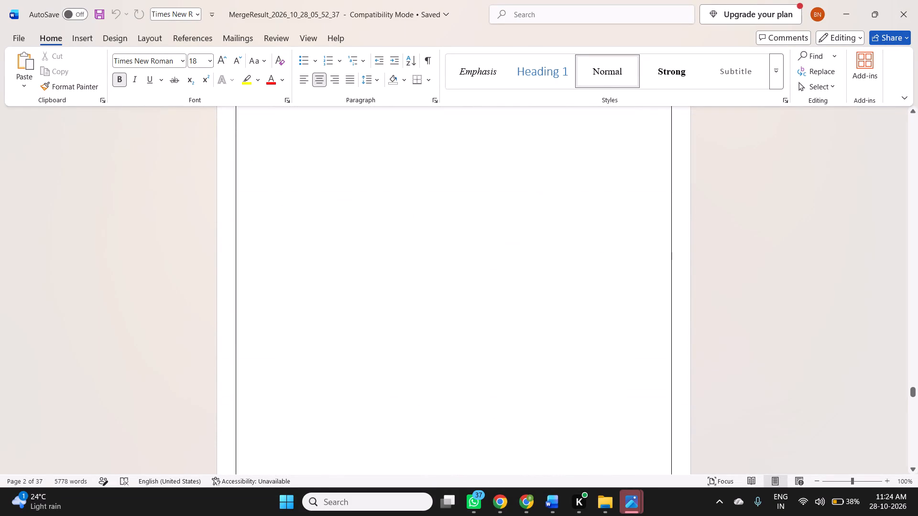
scroll(492, 320, up, 5)
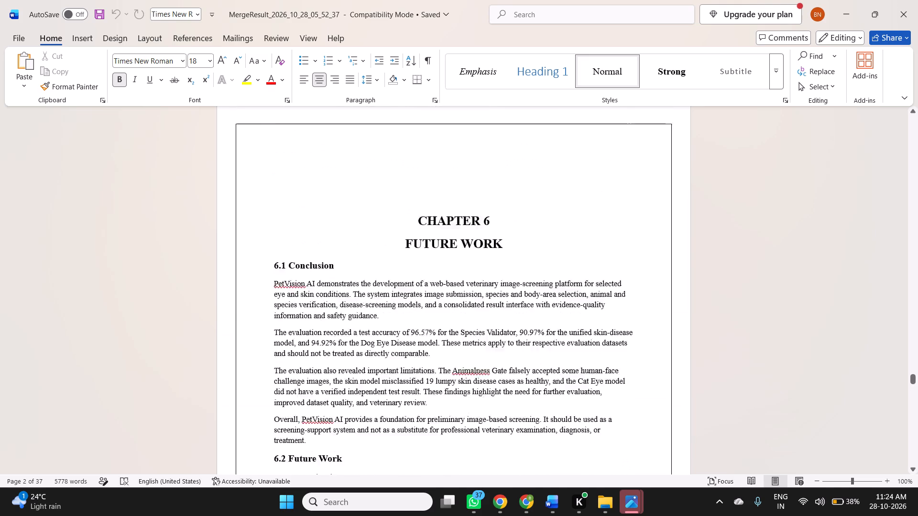
scroll(492, 320, up, 1)
click(323, 379)
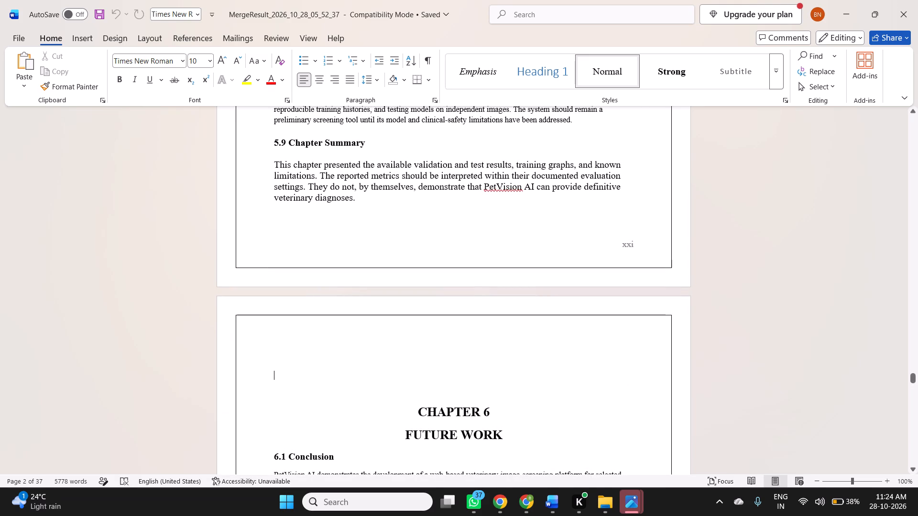
key(BackSpace)
key(BackSpace)
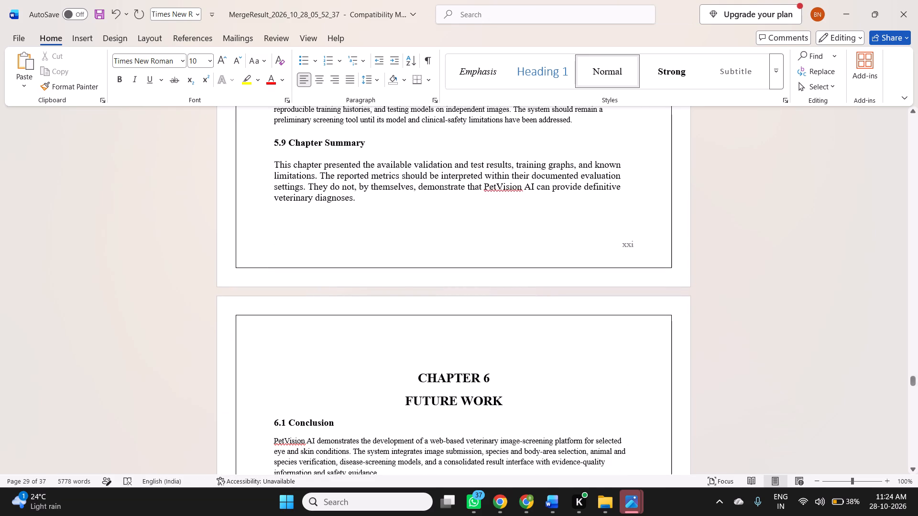
Recheck the page layout from the Chapter 5 results through Chapter 6 and the references, including the closing citation table.
scroll(352, 433, down, 6)
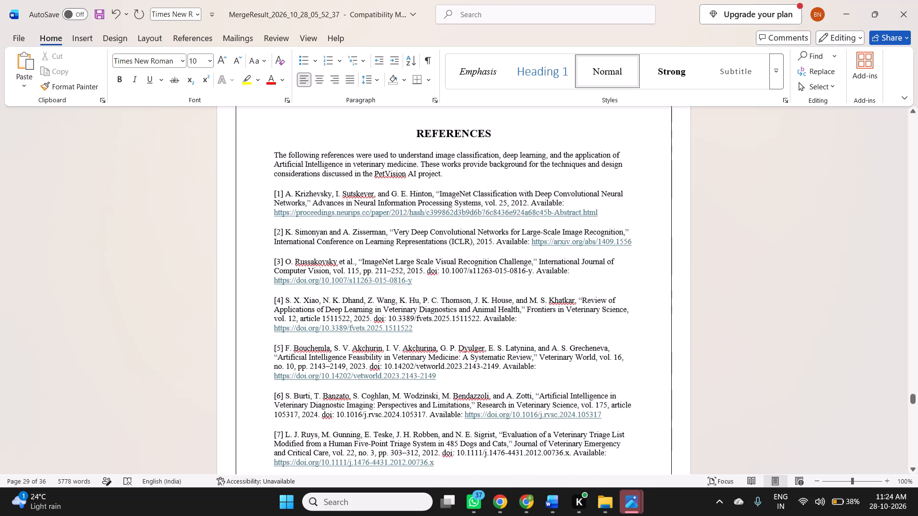
scroll(352, 433, down, 2)
scroll(352, 433, up, 1)
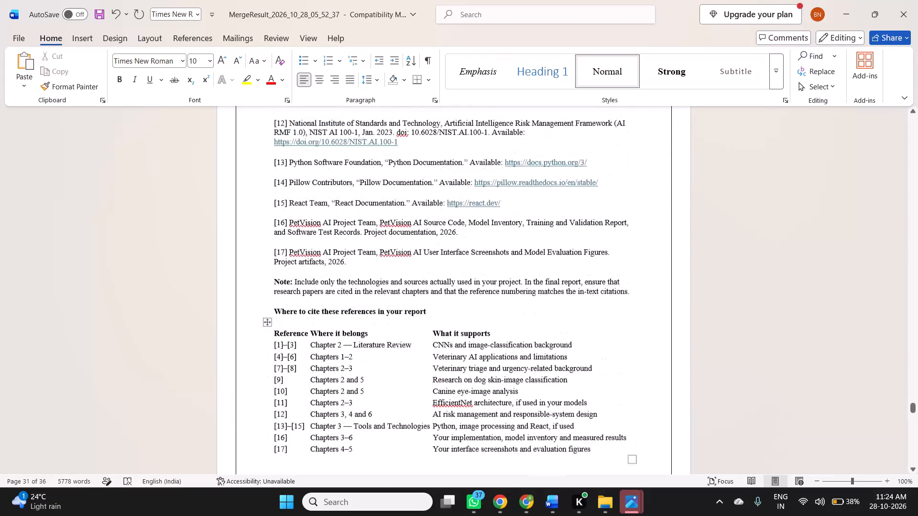
scroll(352, 433, up, 4)
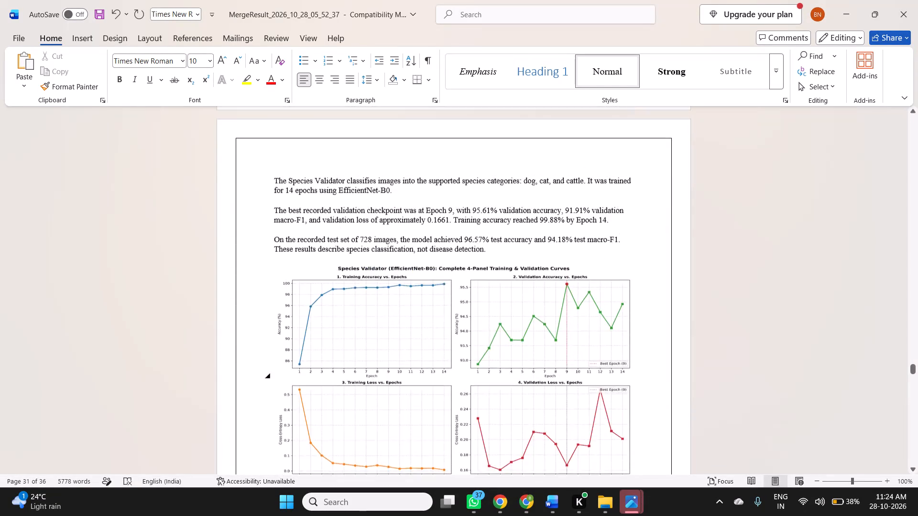
scroll(352, 433, up, 2)
scroll(352, 433, down, 2)
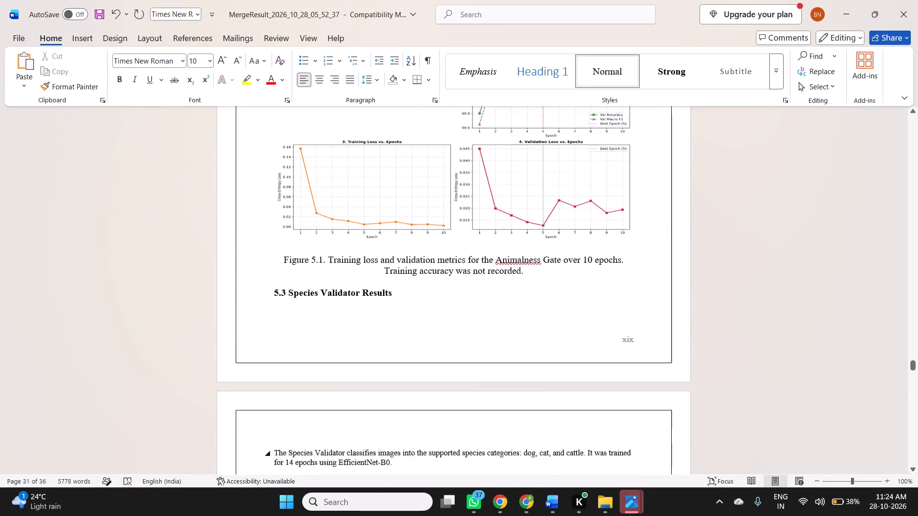
scroll(352, 433, down, 2)
scroll(307, 262, up, 1)
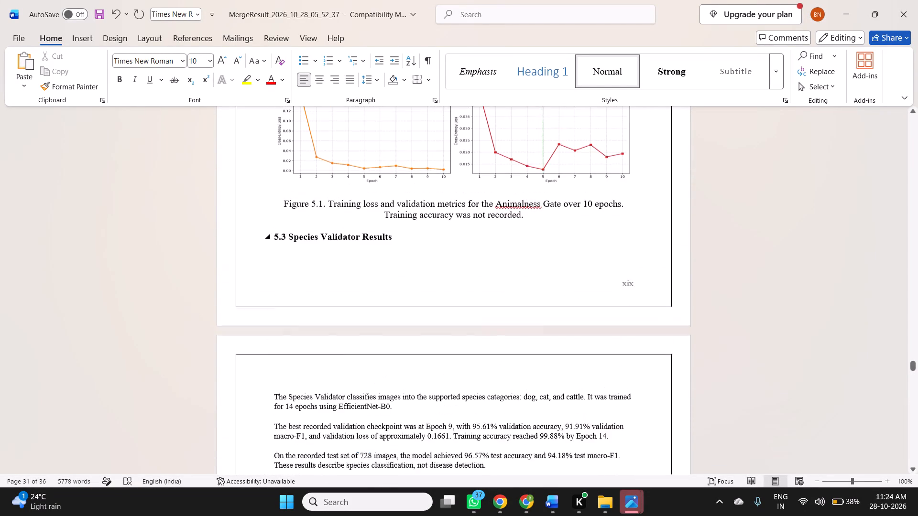
scroll(307, 262, up, 1)
scroll(347, 297, down, 1)
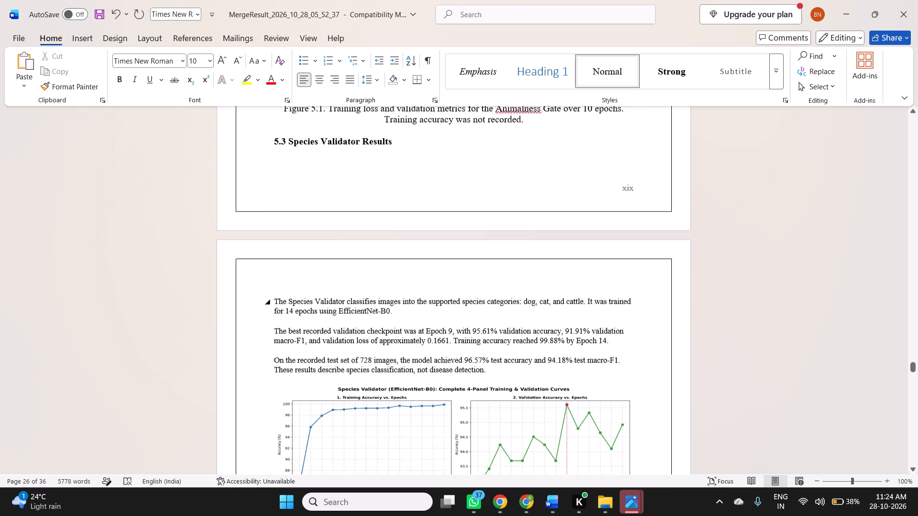
scroll(347, 297, down, 2)
scroll(347, 297, up, 1)
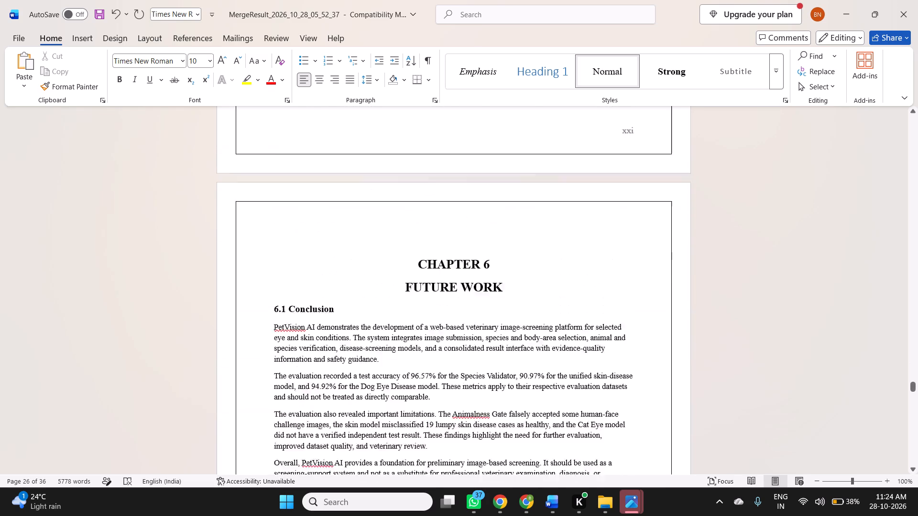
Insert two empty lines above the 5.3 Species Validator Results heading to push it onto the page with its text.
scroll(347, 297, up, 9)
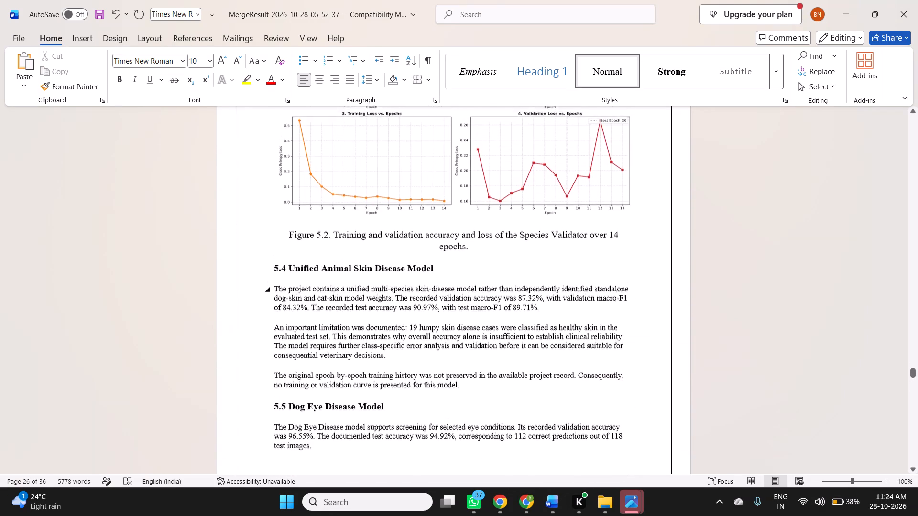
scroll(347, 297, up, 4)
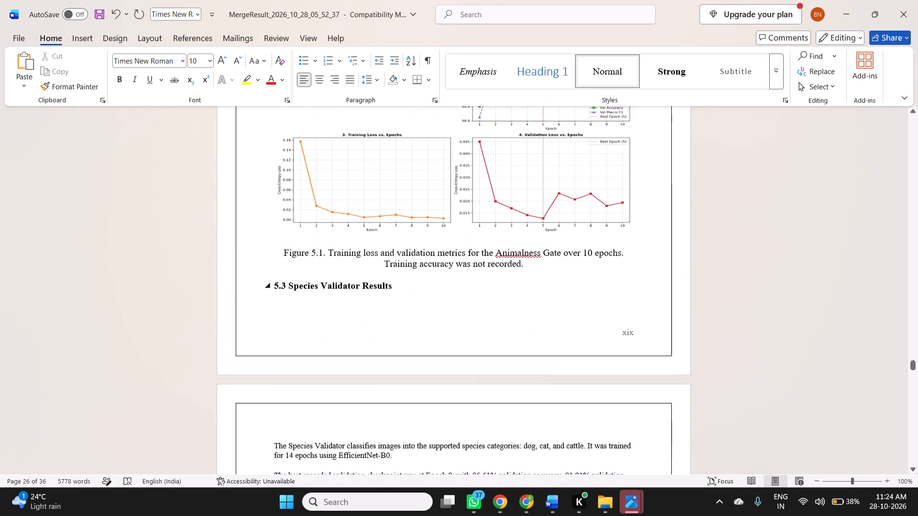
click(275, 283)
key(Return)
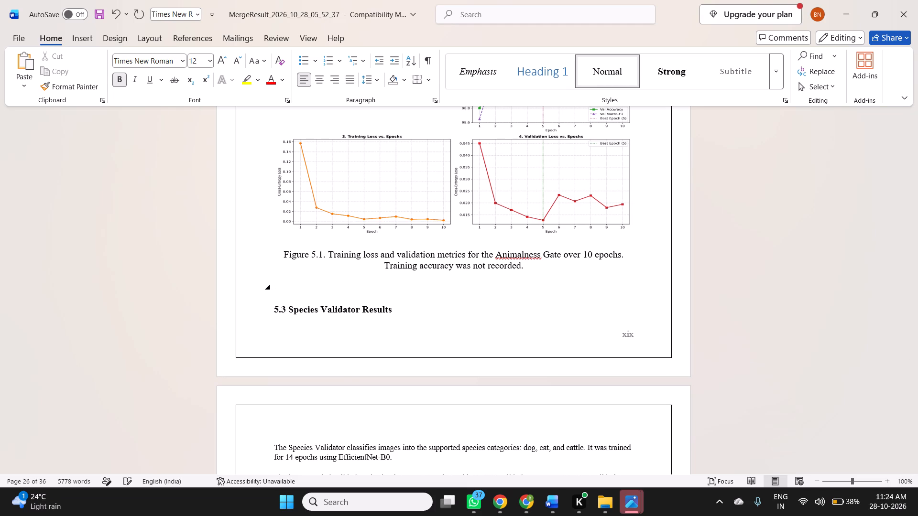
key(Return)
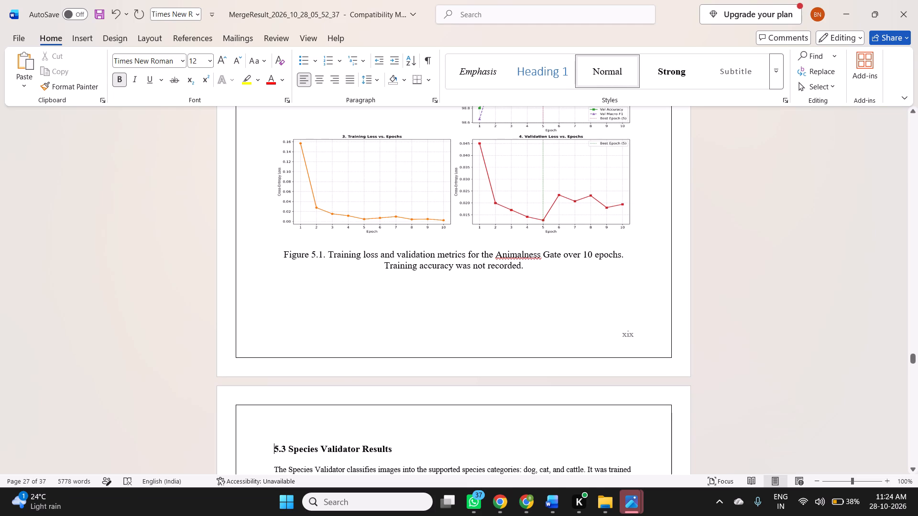
Examine how the surrounding pages flow, from the end of Chapter 4 through Chapters 5 and 6 to the references.
scroll(268, 262, up, 4)
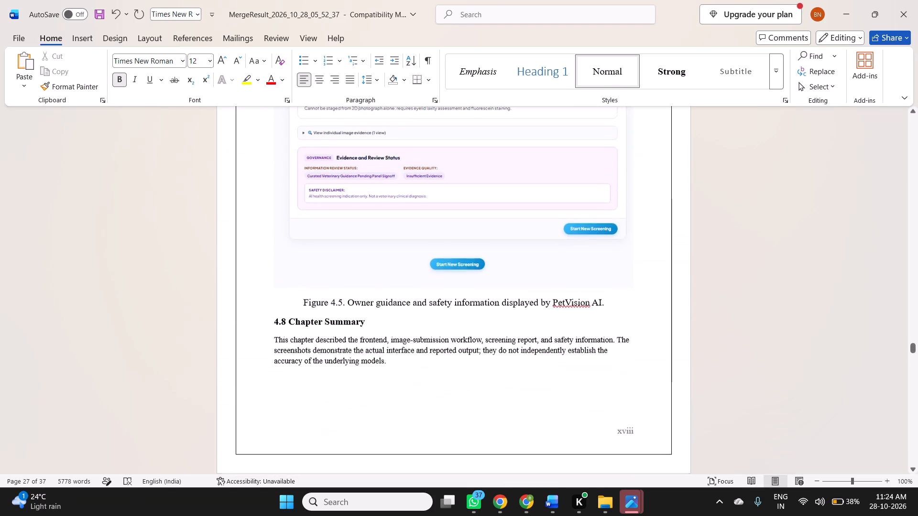
scroll(268, 262, down, 6)
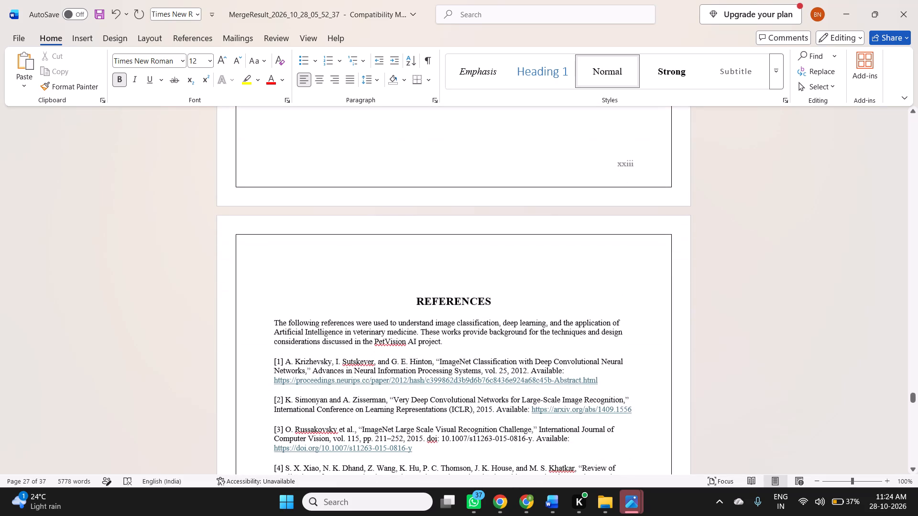
scroll(268, 262, up, 4)
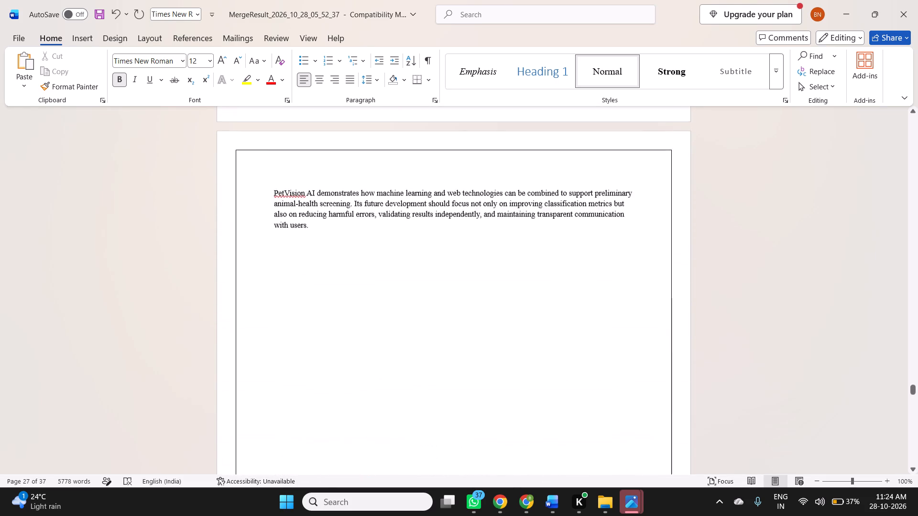
scroll(268, 262, up, 1)
scroll(268, 262, down, 1)
scroll(273, 241, up, 1)
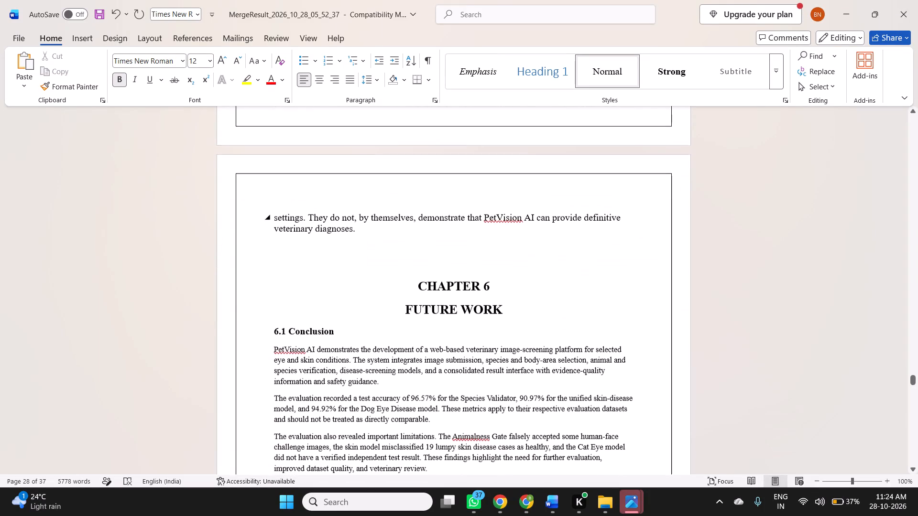
scroll(273, 241, up, 4)
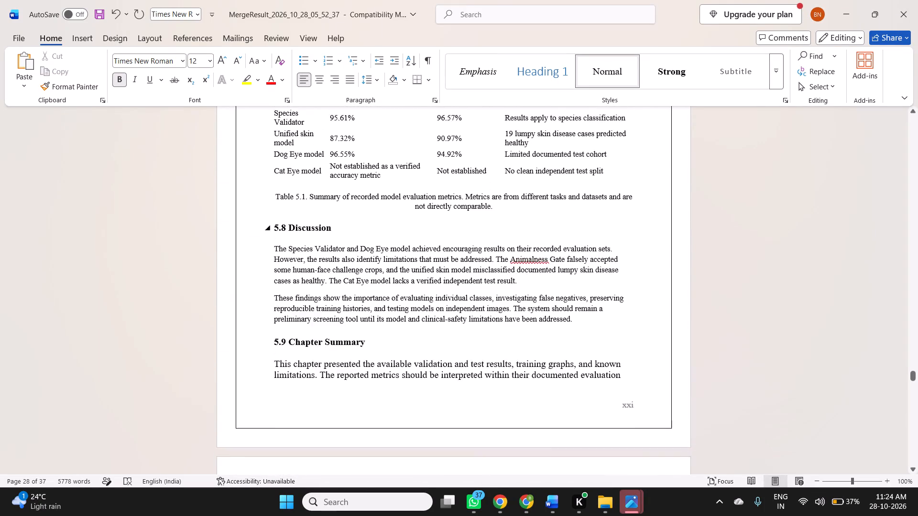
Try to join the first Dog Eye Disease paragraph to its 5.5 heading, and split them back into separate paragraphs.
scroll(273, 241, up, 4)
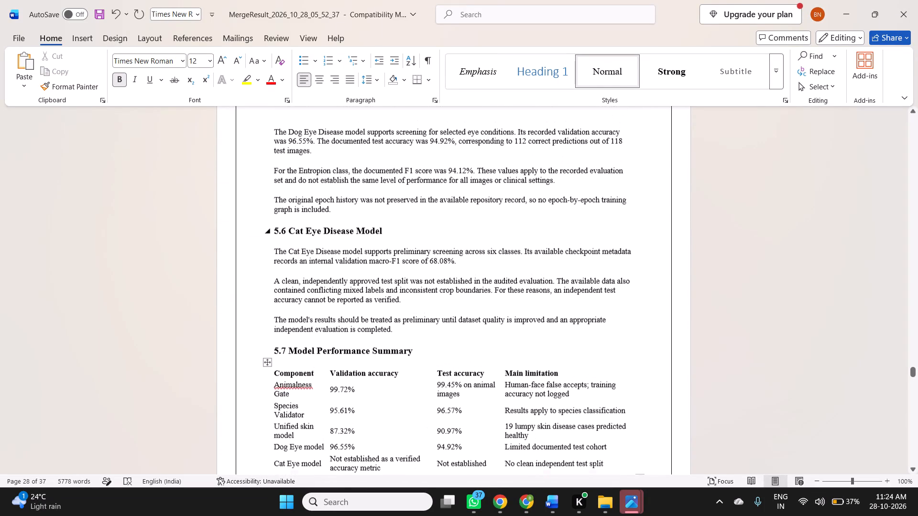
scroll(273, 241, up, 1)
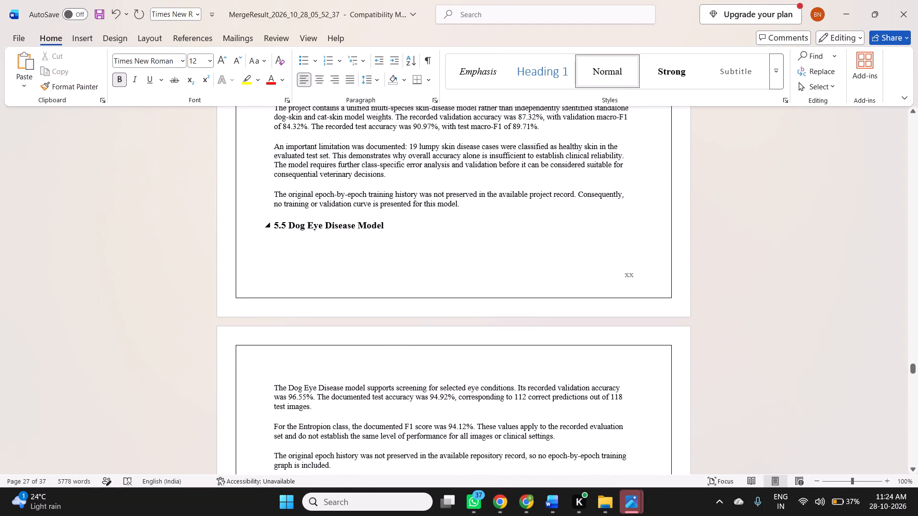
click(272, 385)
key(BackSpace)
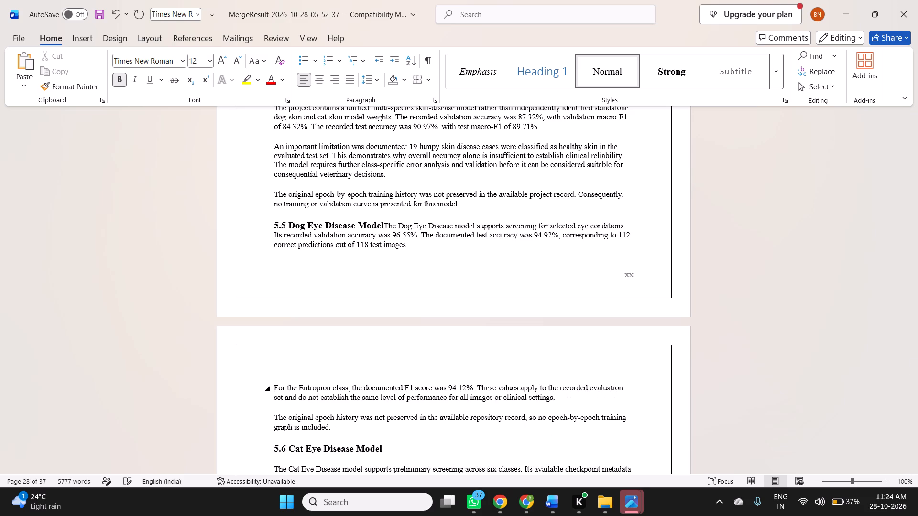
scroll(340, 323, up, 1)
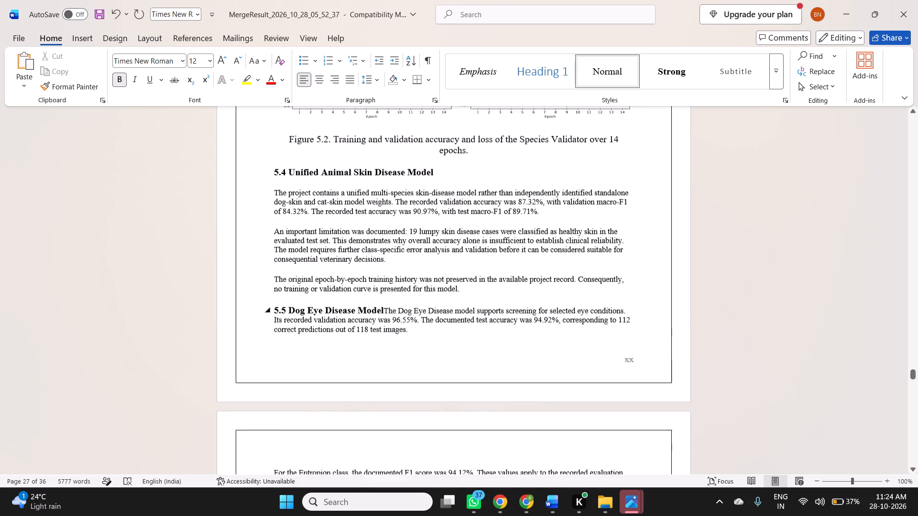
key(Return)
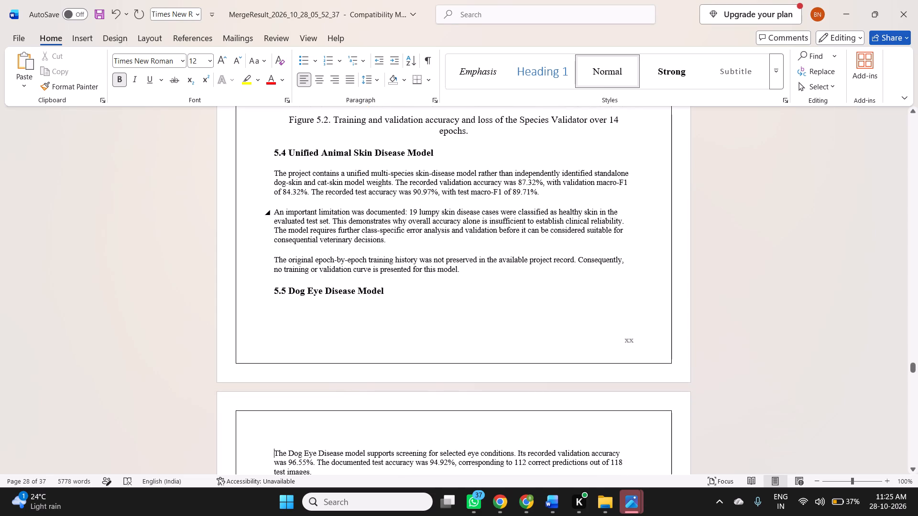
Remove the empty line above the CHAPTER 5 heading and keep the heading at the top of its own page.
scroll(263, 247, up, 3)
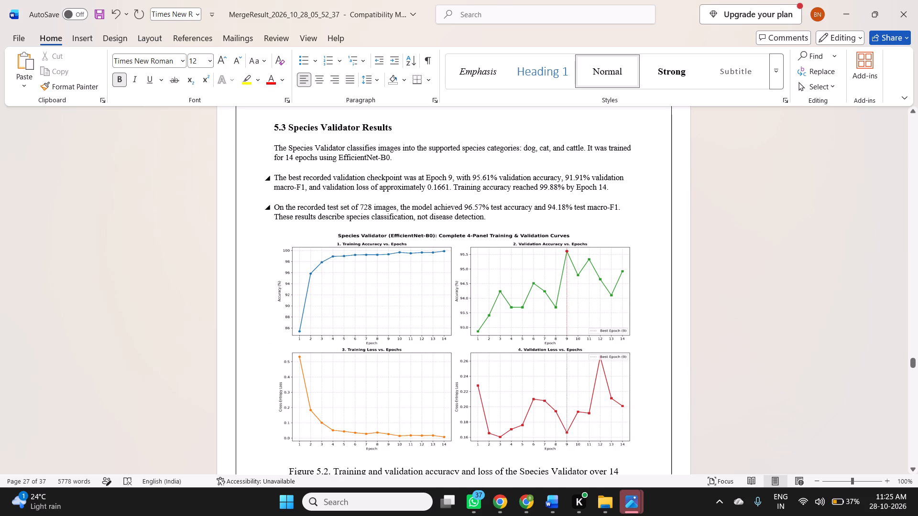
scroll(375, 186, up, 5)
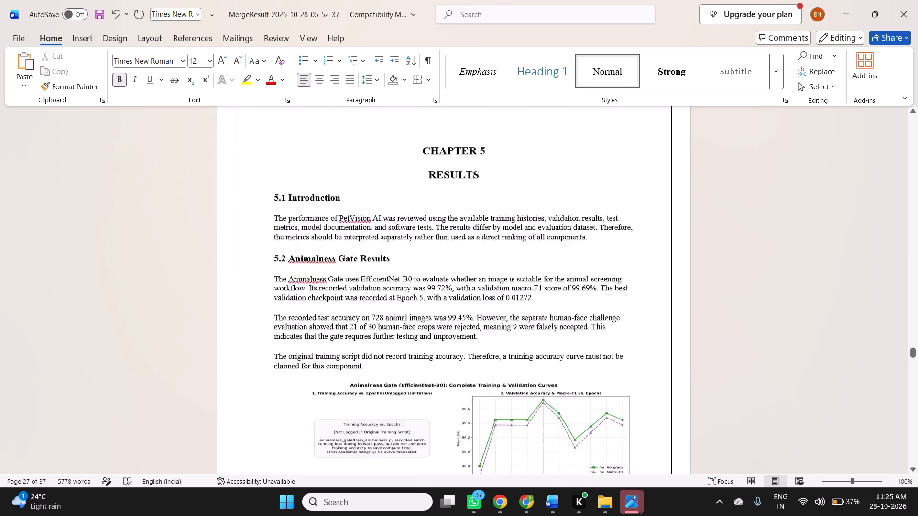
scroll(375, 186, up, 1)
click(393, 260)
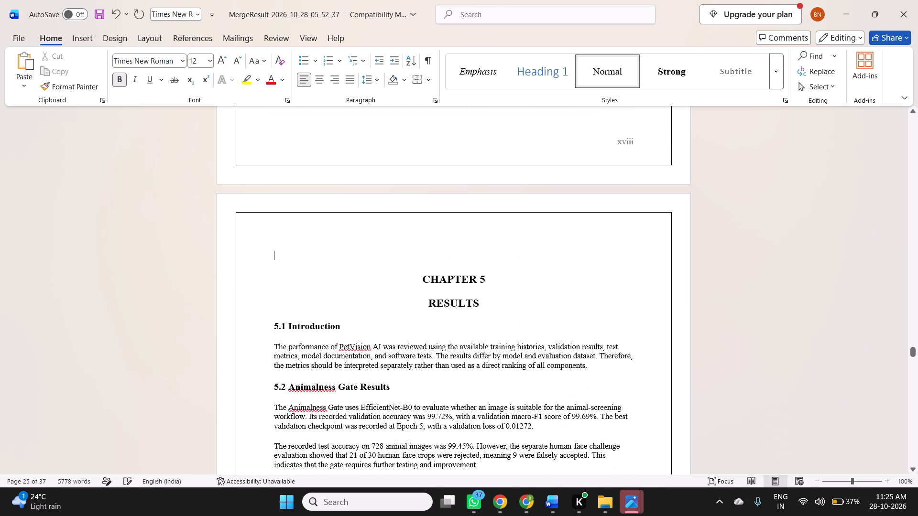
key(BackSpace)
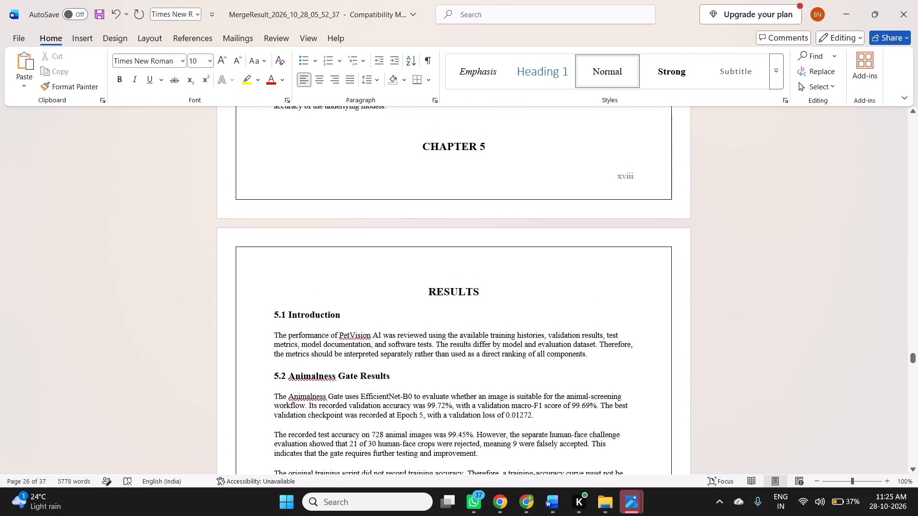
key(Return)
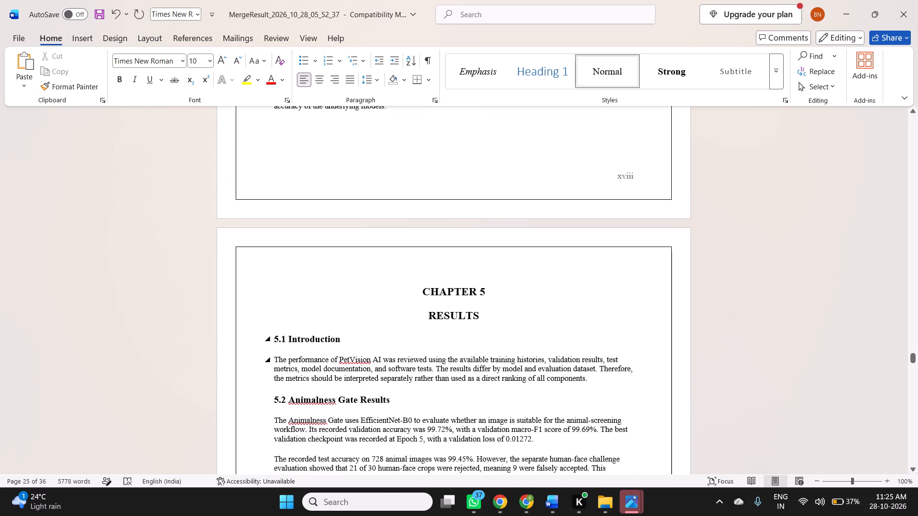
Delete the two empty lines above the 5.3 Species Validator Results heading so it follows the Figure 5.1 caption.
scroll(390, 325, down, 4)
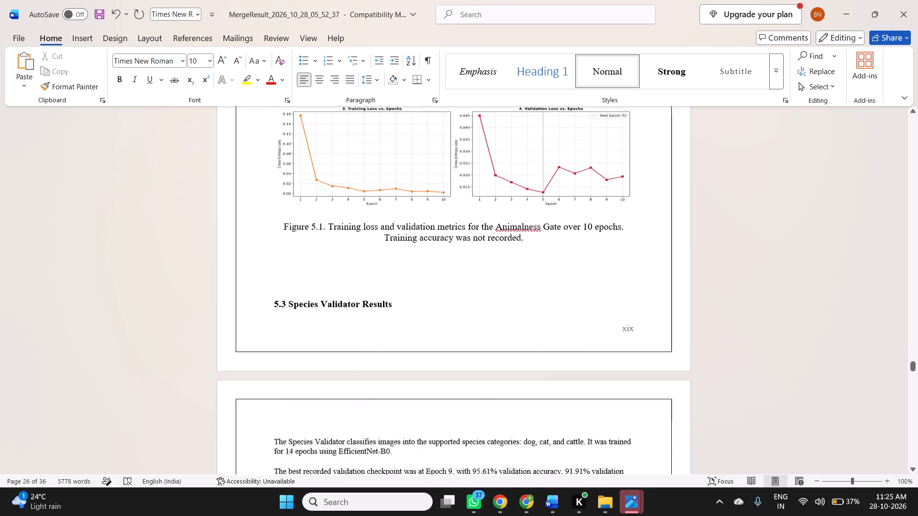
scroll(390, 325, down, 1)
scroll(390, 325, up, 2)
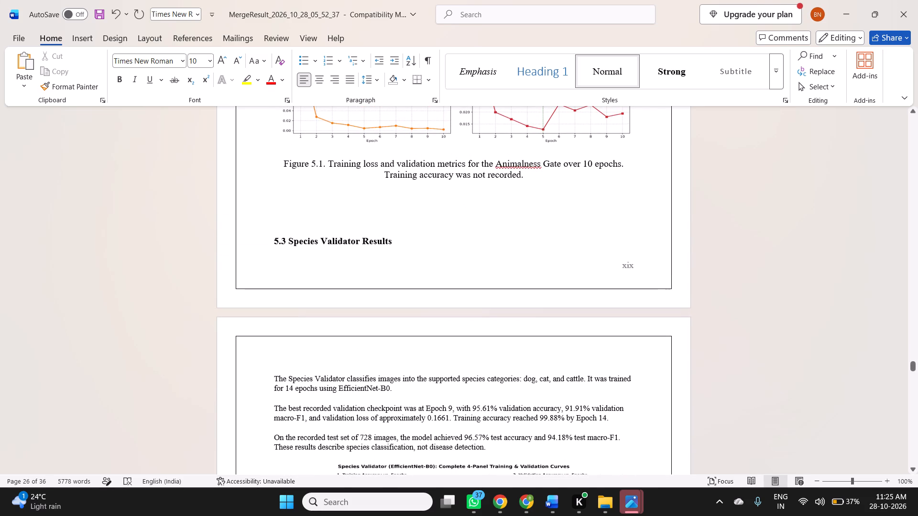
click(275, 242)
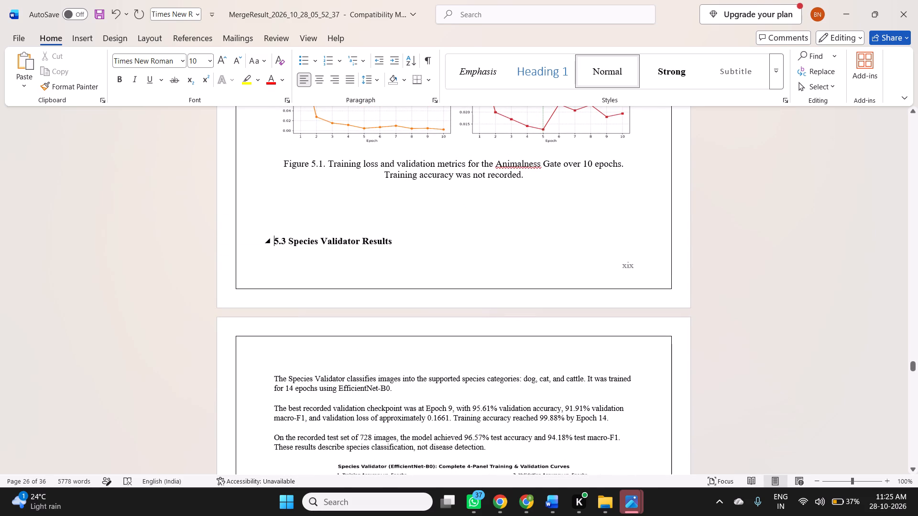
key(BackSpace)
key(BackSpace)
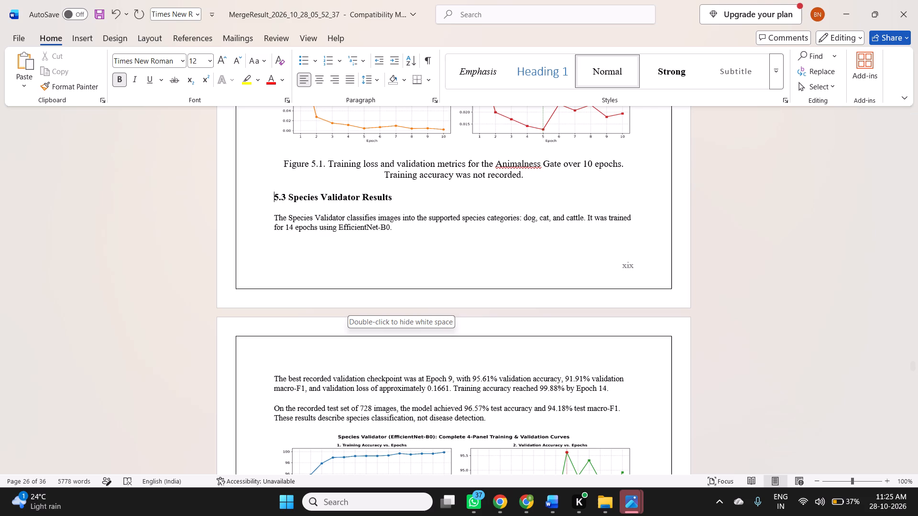
Examine the page flow after the Species Validator section, through the rest of Chapter 5 and Chapter 6 to the references.
scroll(430, 315, down, 4)
scroll(430, 315, up, 2)
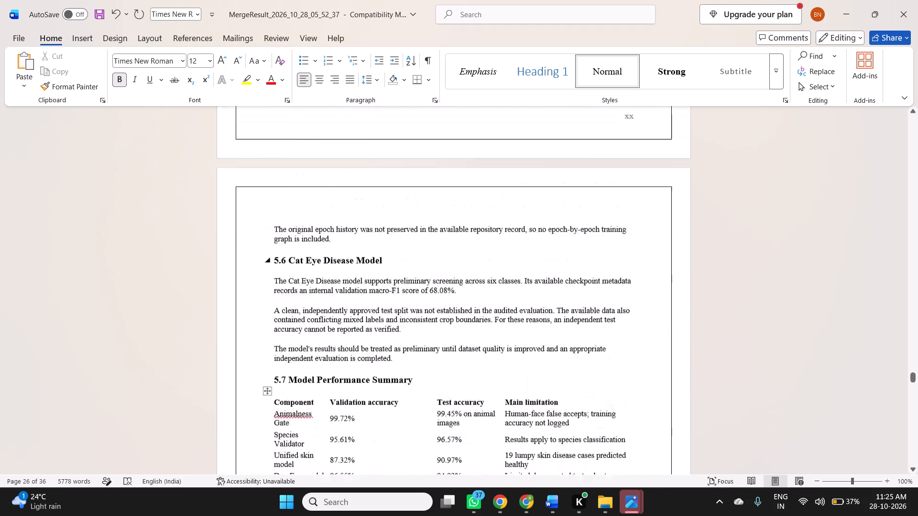
scroll(430, 315, down, 1)
scroll(430, 315, up, 1)
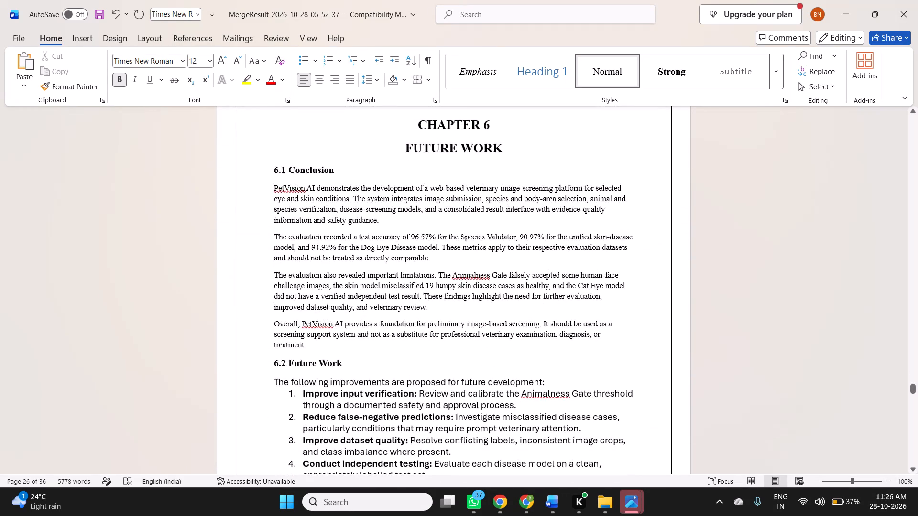
scroll(430, 315, up, 1)
scroll(430, 315, down, 4)
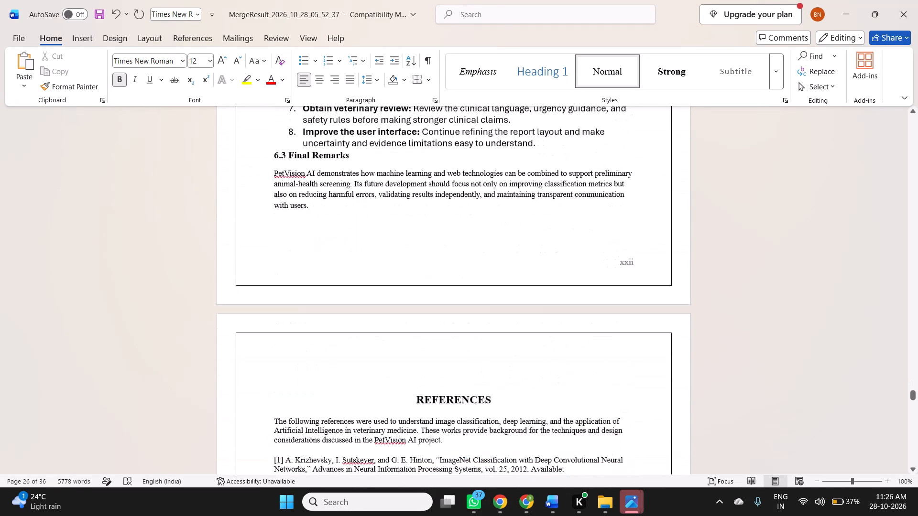
scroll(430, 315, down, 4)
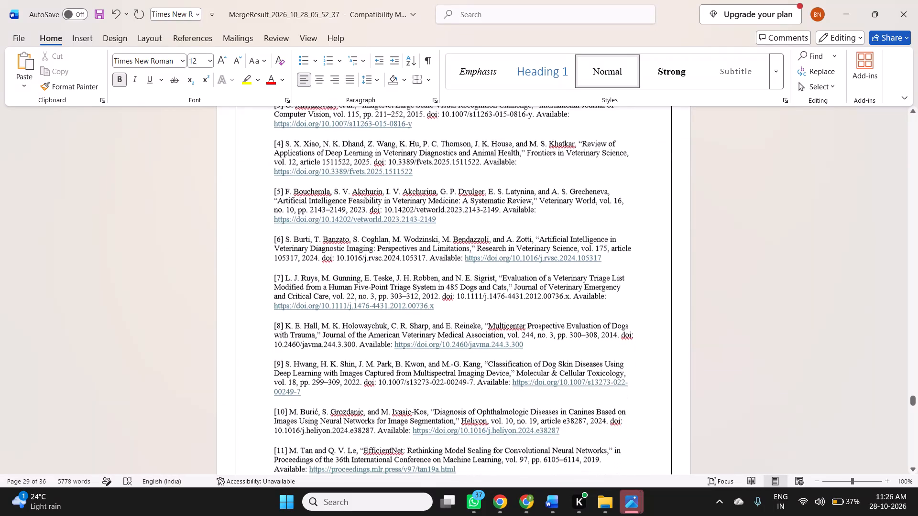
Review the page layout and heading spacing backwards from the references through Chapters 6, 5, 4, 3 and 2 to Chapter 1.
scroll(430, 315, up, 2)
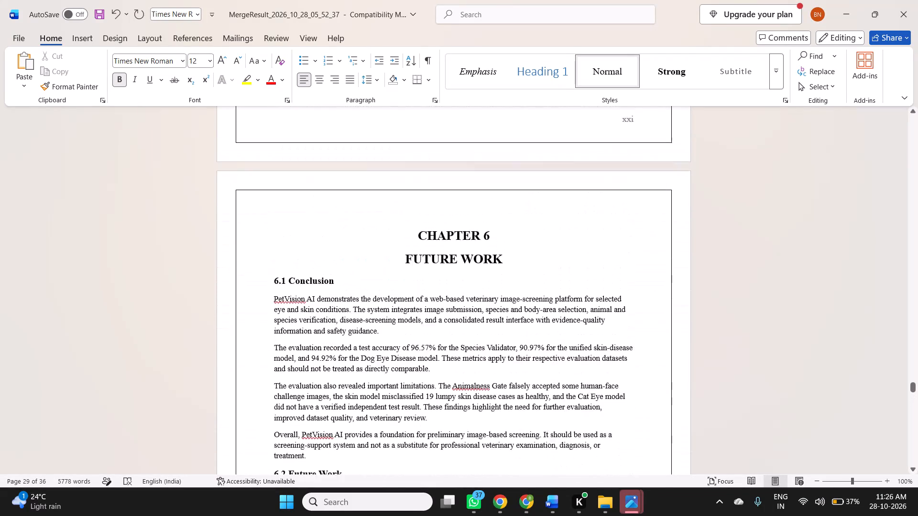
scroll(430, 315, up, 4)
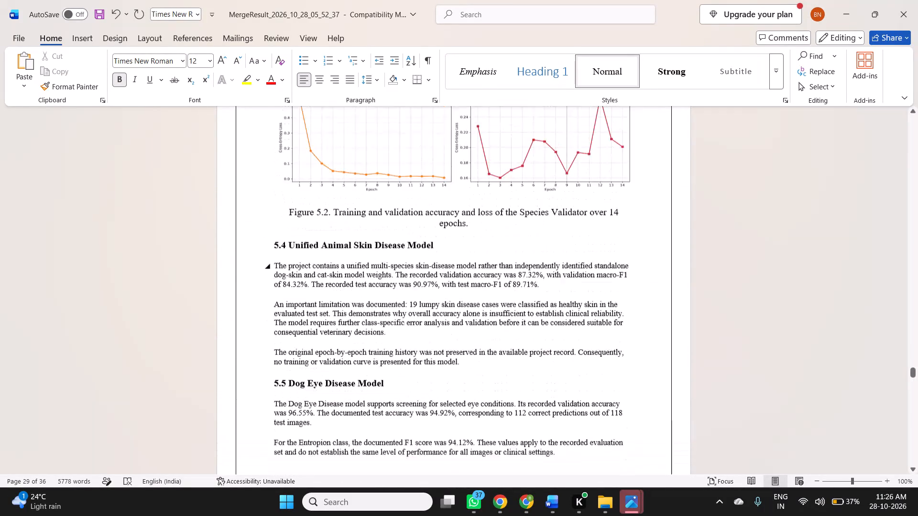
scroll(430, 315, up, 3)
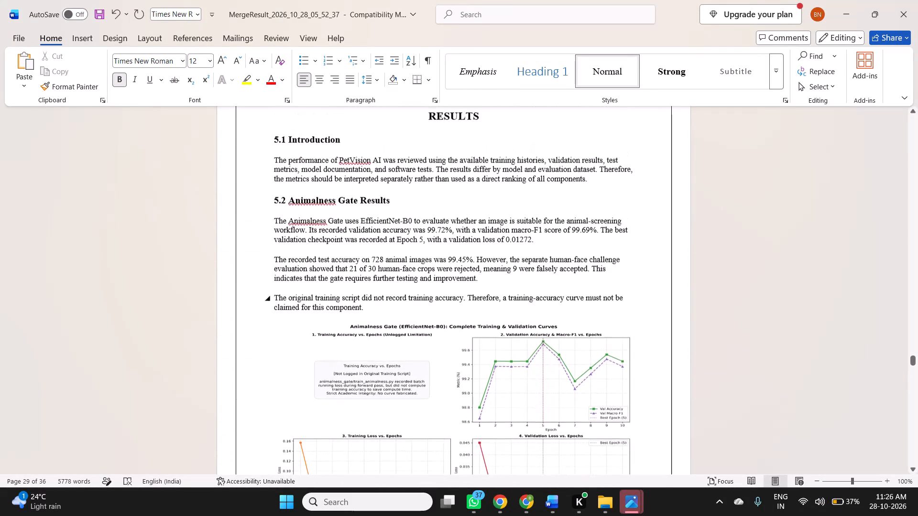
scroll(430, 315, up, 4)
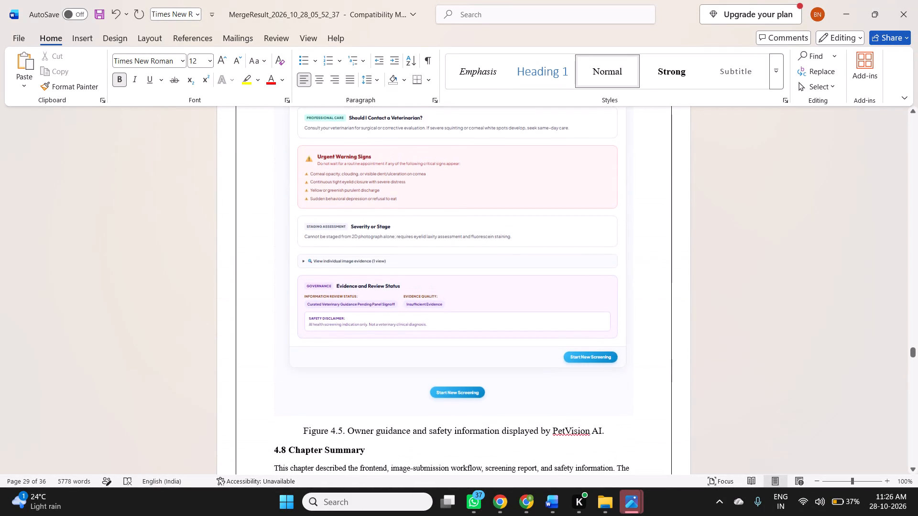
scroll(430, 315, up, 6)
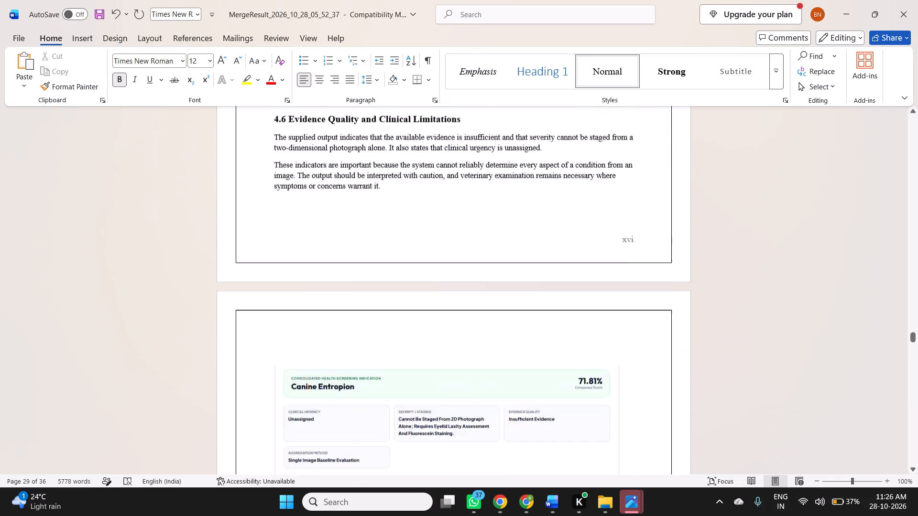
scroll(430, 315, up, 3)
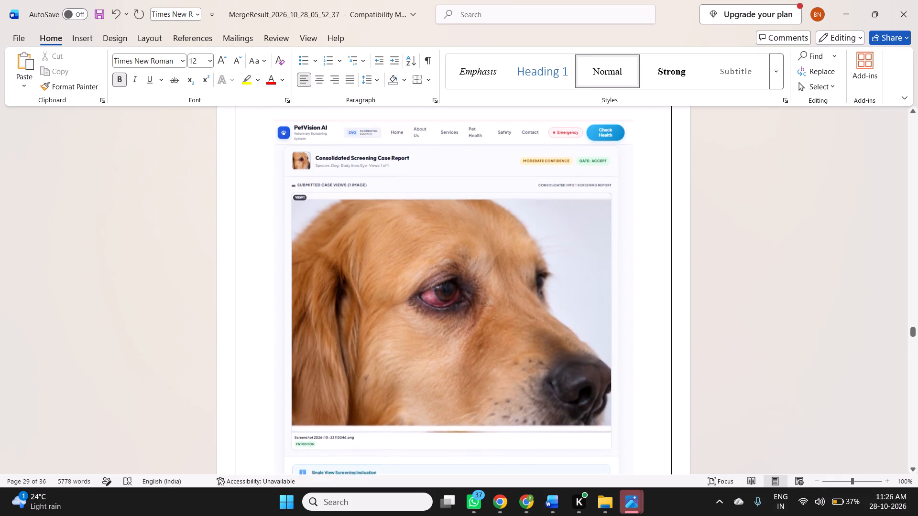
scroll(430, 315, up, 3)
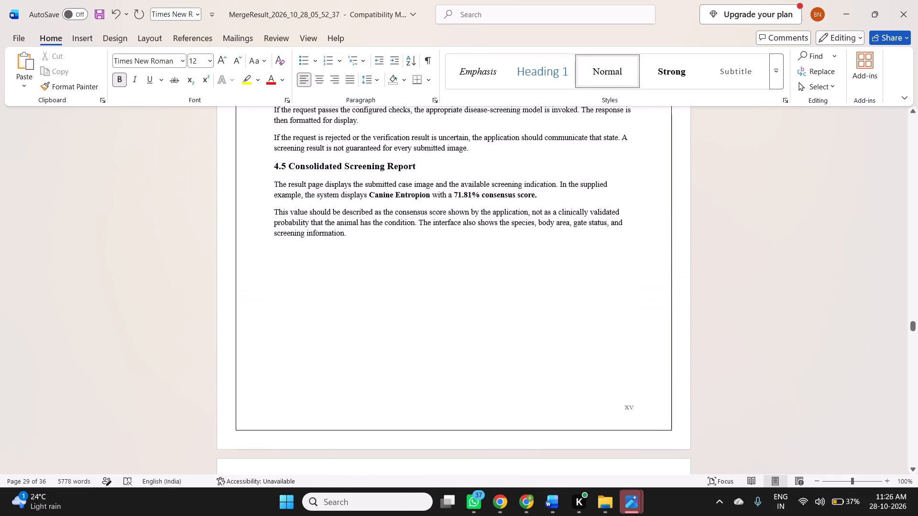
scroll(430, 315, up, 8)
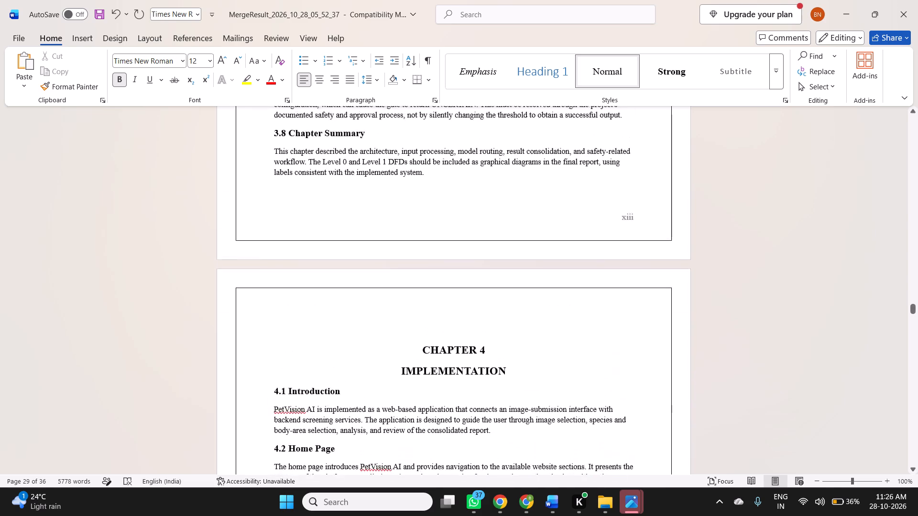
scroll(430, 315, up, 5)
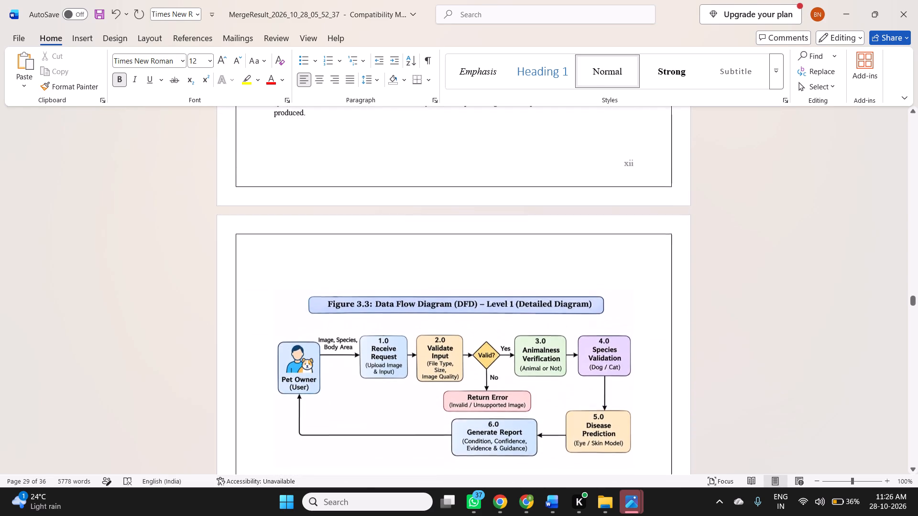
scroll(430, 315, up, 4)
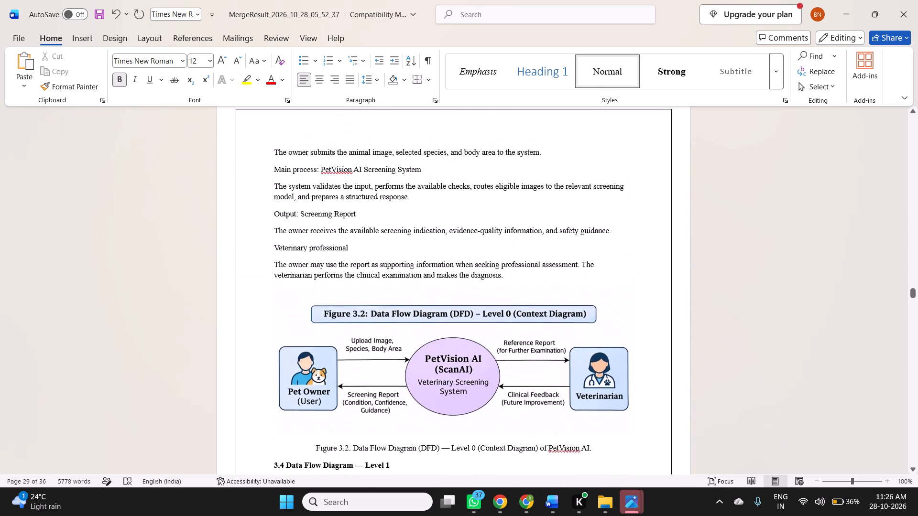
scroll(430, 315, up, 4)
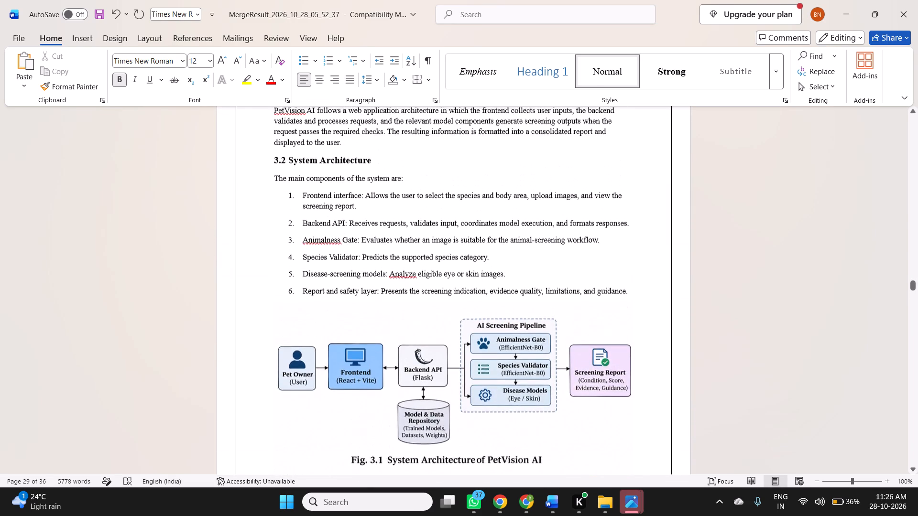
scroll(430, 315, up, 4)
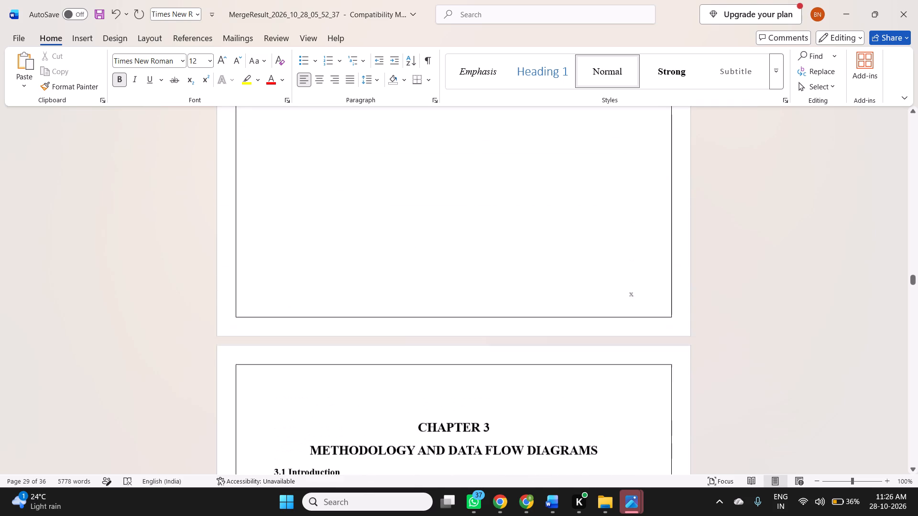
scroll(430, 315, up, 1)
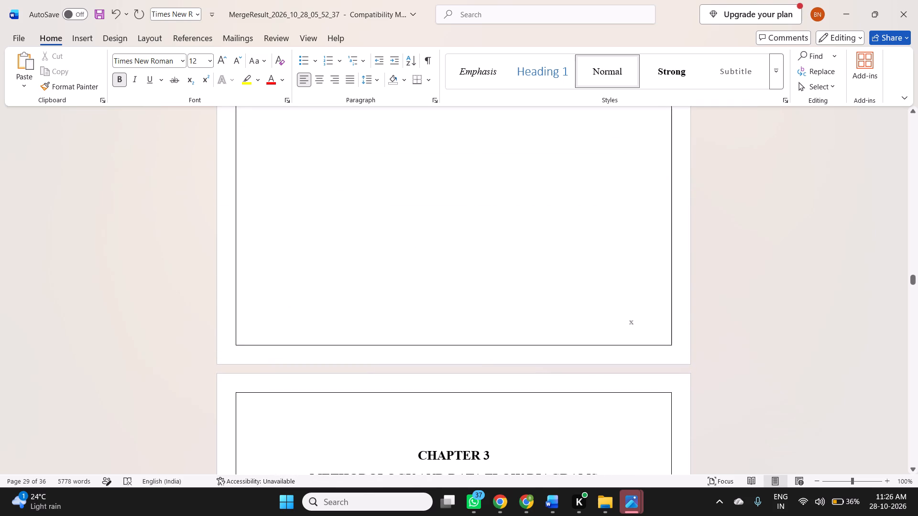
scroll(413, 365, up, 4)
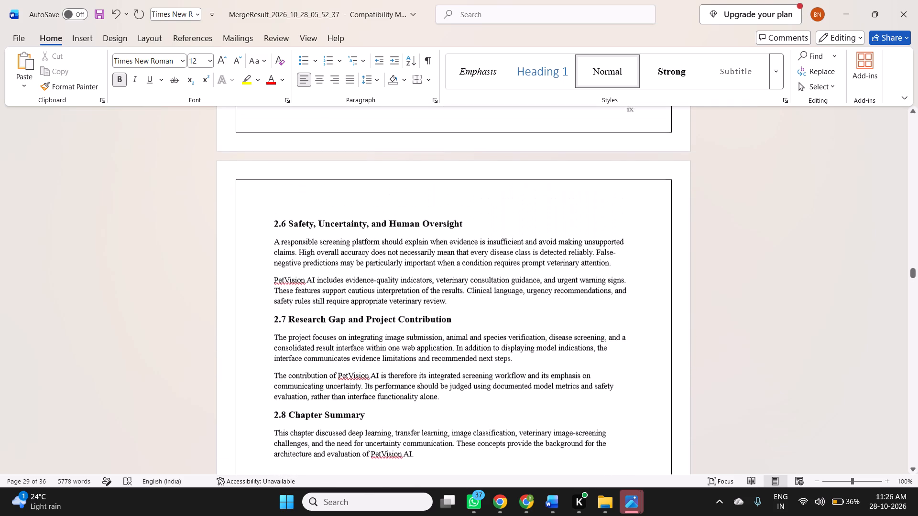
scroll(413, 365, up, 4)
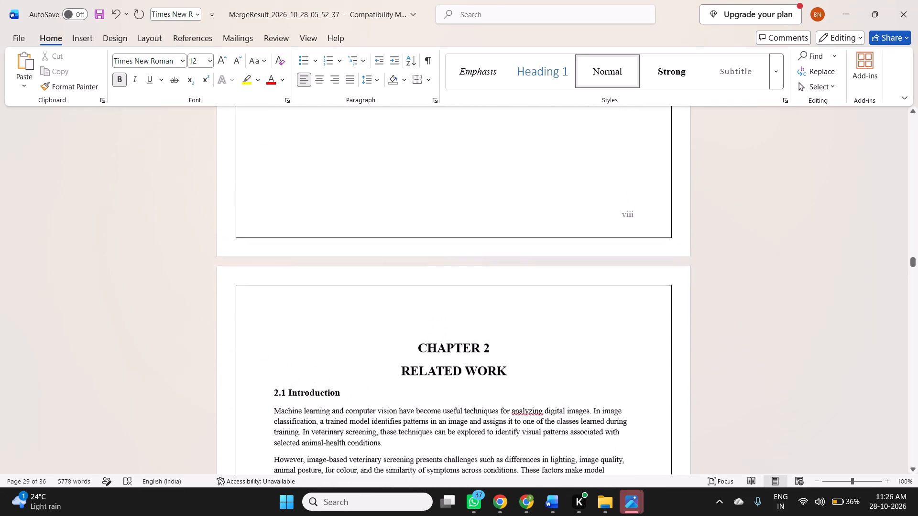
scroll(413, 365, up, 5)
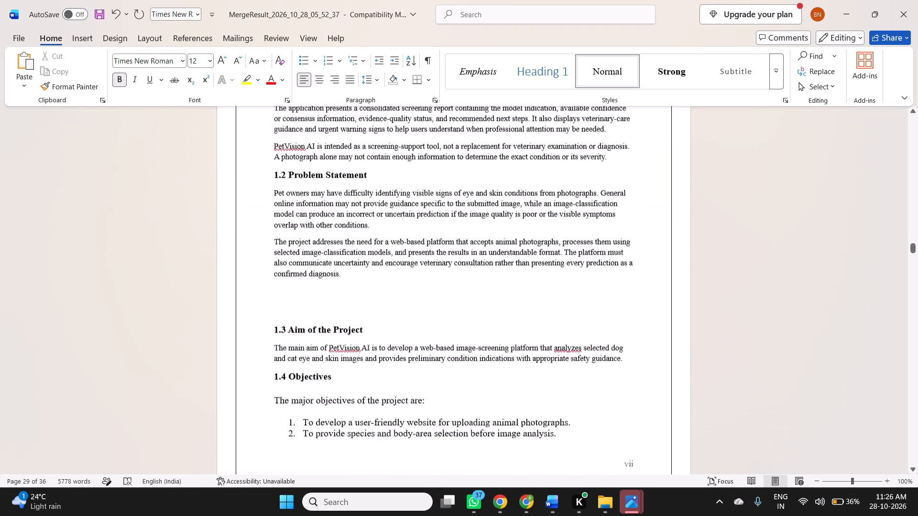
Remove the empty line above the CHAPTER 1 heading and keep the heading at the top of its own page after the abstract.
scroll(413, 365, up, 1)
scroll(413, 365, down, 1)
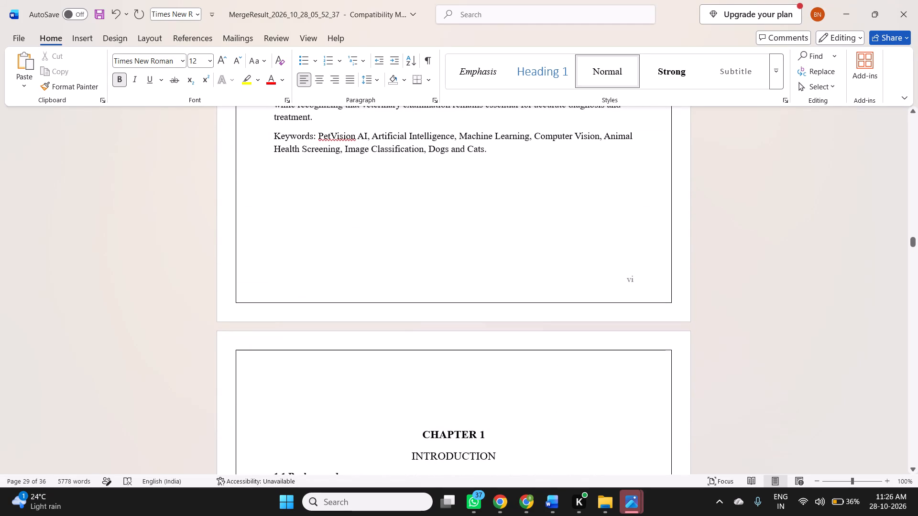
click(400, 404)
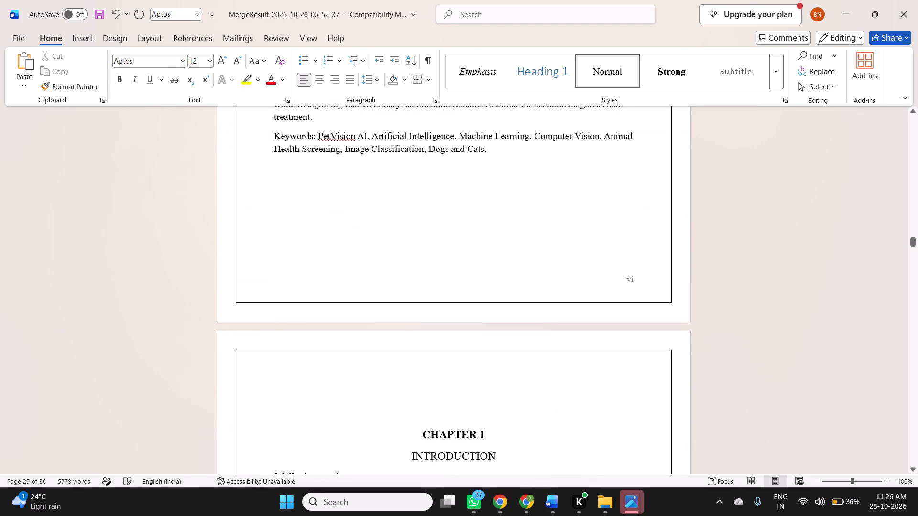
key(BackSpace)
key(Return)
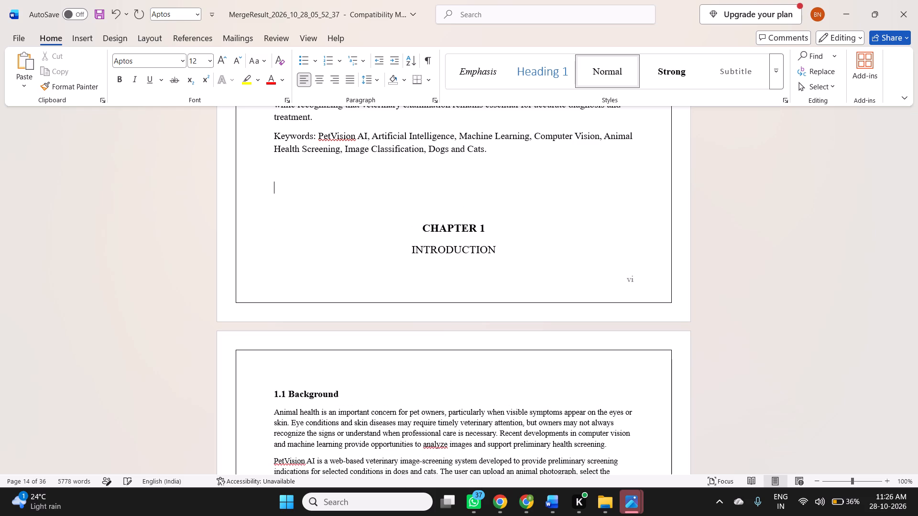
key(Return)
key(Return)
scroll(448, 467, down, 3)
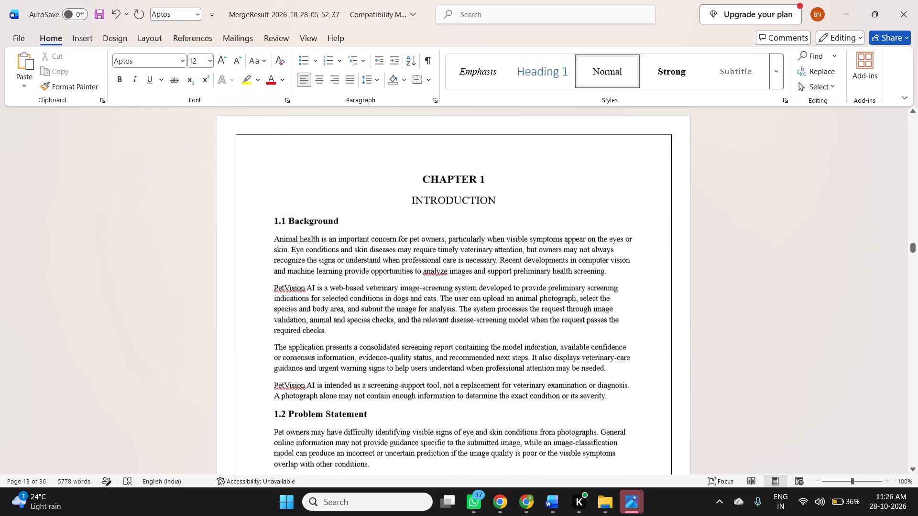
Delete the two empty lines above the 1.3 Aim of the Project heading so it follows the Problem Statement text.
scroll(448, 467, down, 2)
scroll(448, 467, up, 1)
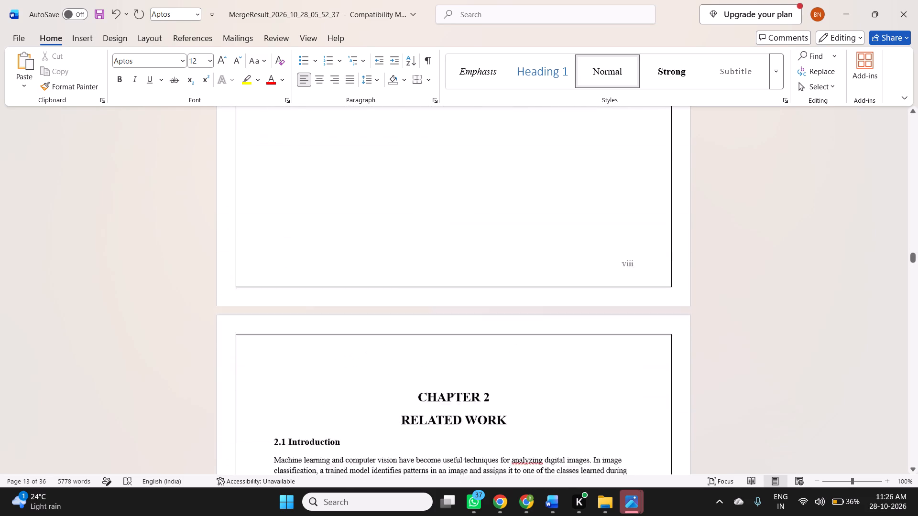
scroll(448, 467, up, 4)
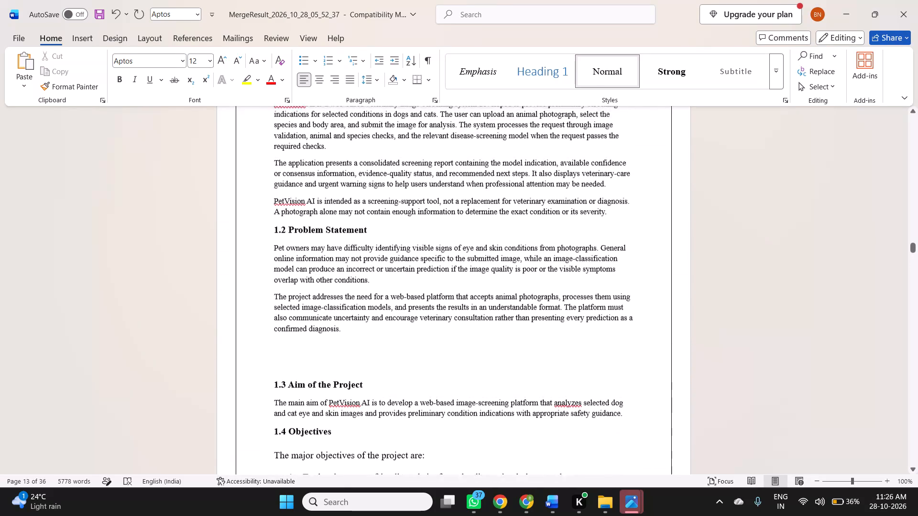
scroll(448, 467, up, 1)
scroll(448, 467, down, 1)
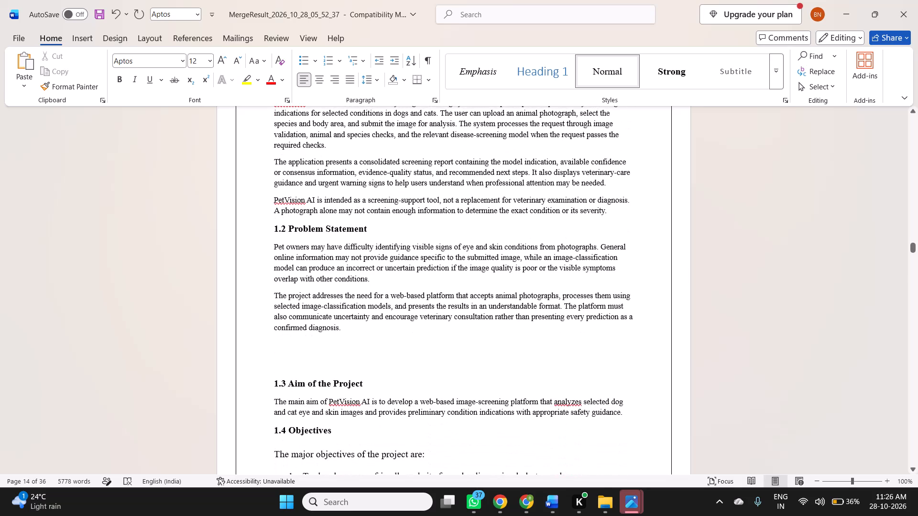
click(278, 354)
key(BackSpace)
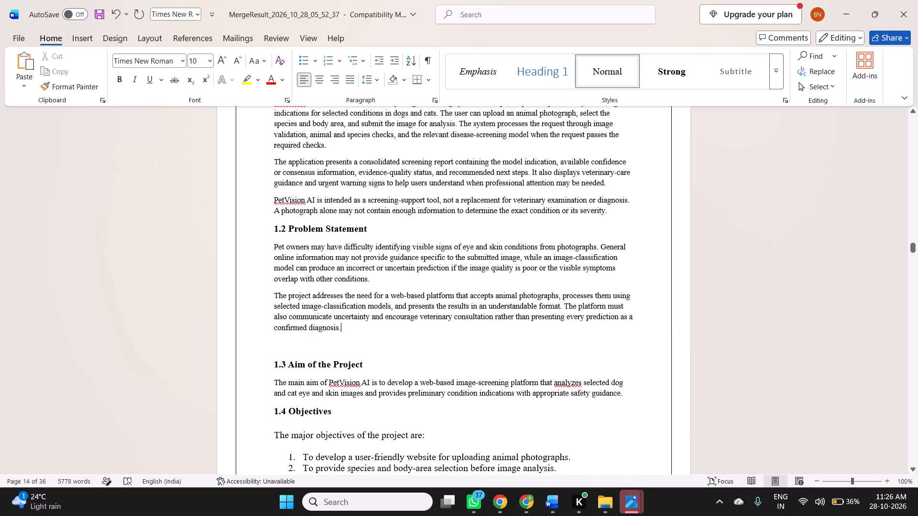
click(273, 350)
key(BackSpace)
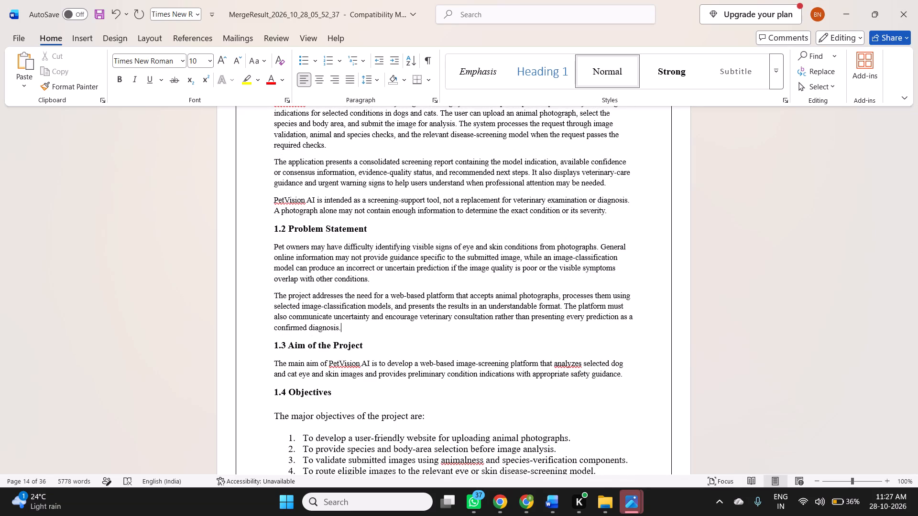
Try to delete the blank page numbered v just before the ABSTRACT page.
scroll(273, 350, up, 6)
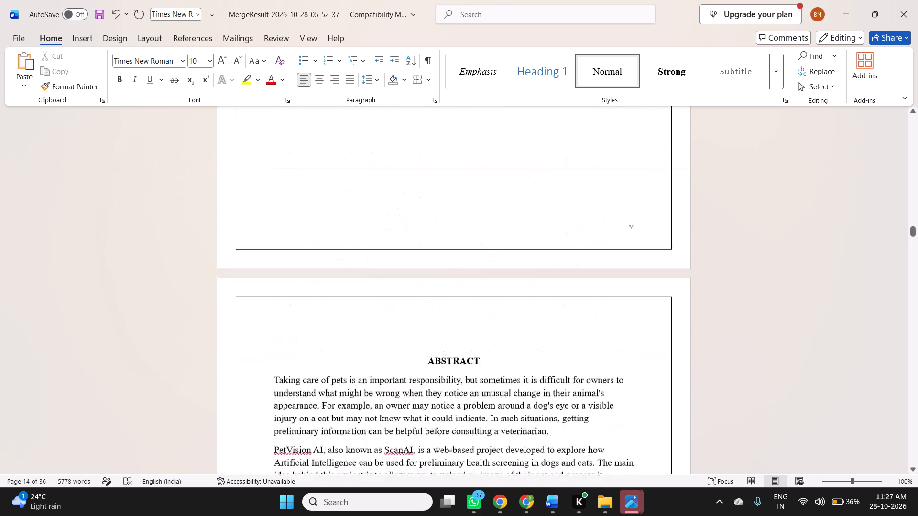
scroll(273, 350, up, 3)
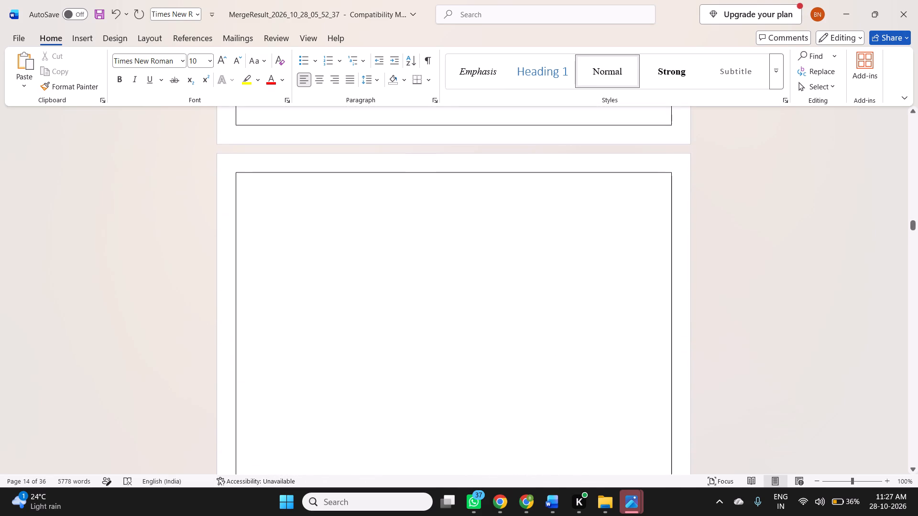
click(380, 349)
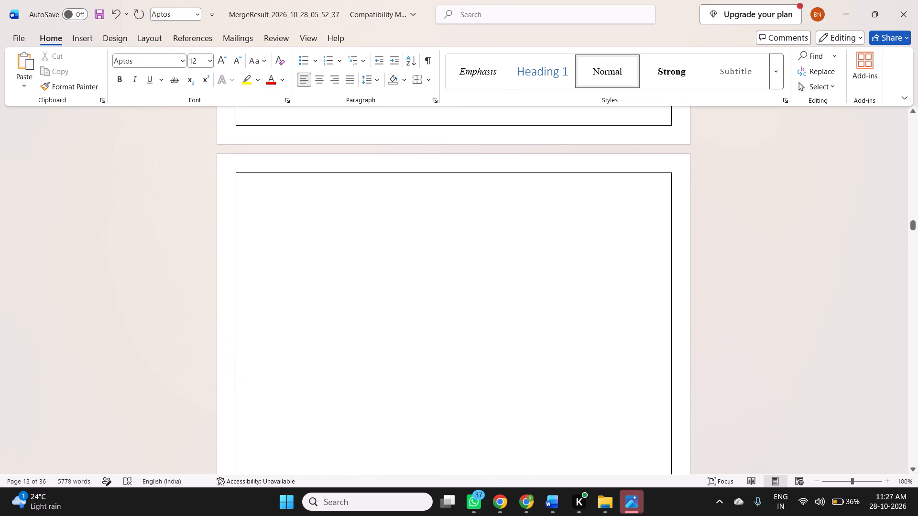
key(BackSpace)
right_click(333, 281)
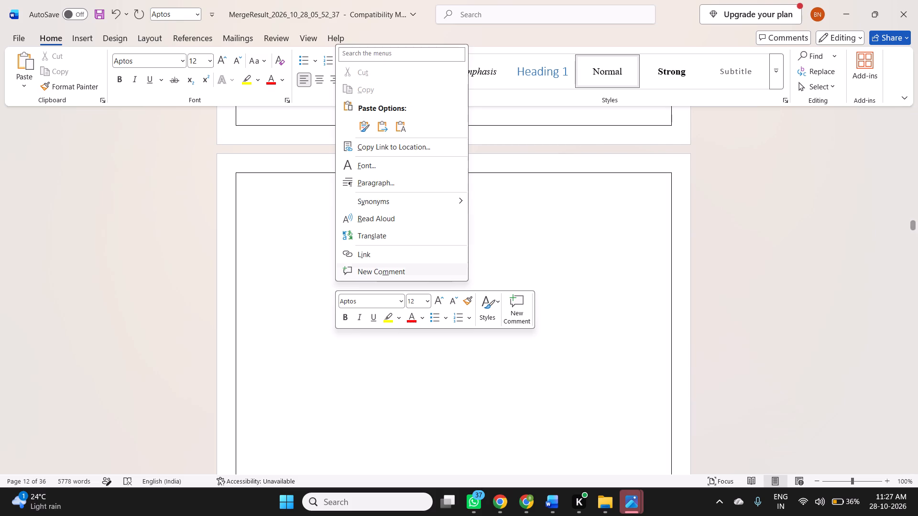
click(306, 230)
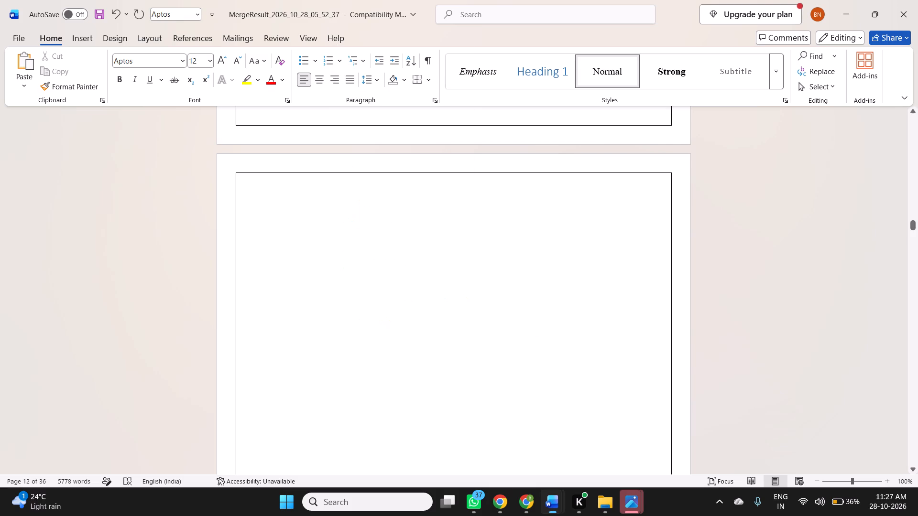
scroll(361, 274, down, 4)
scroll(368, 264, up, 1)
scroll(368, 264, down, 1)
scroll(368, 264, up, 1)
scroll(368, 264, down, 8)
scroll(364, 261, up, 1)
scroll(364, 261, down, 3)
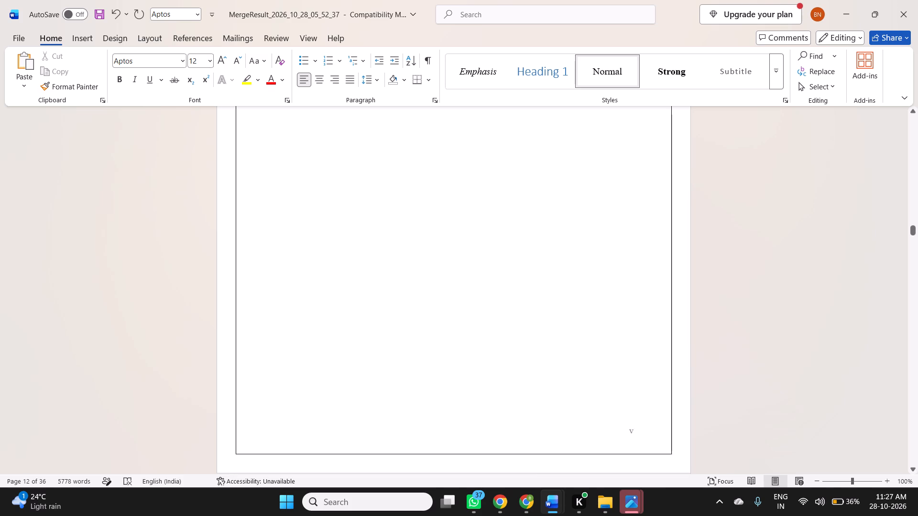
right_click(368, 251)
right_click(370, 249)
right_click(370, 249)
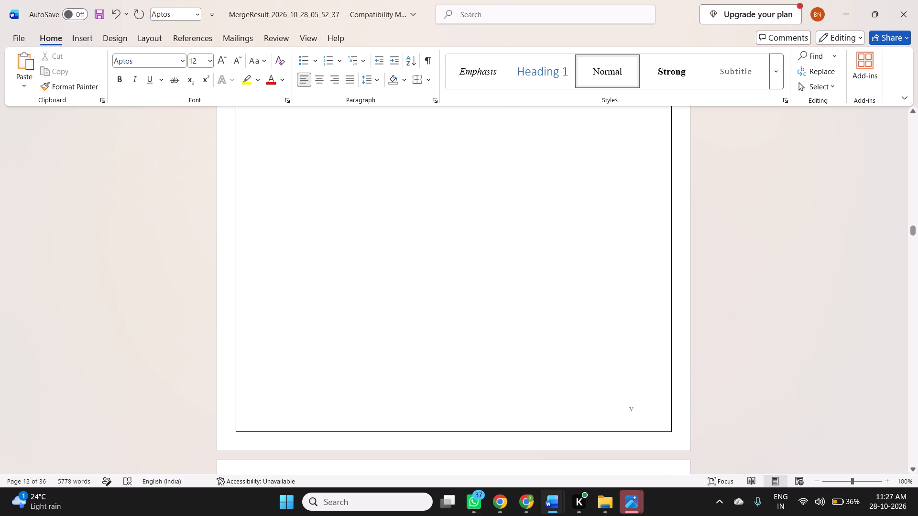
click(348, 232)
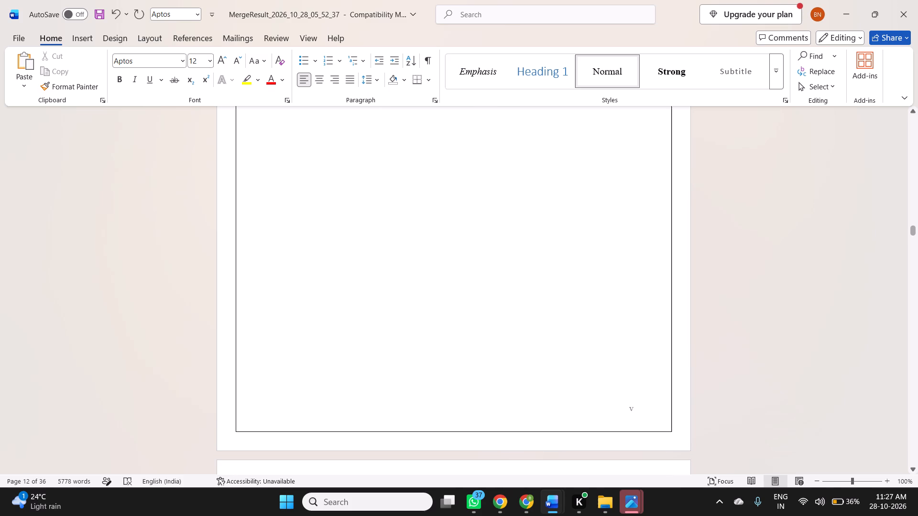
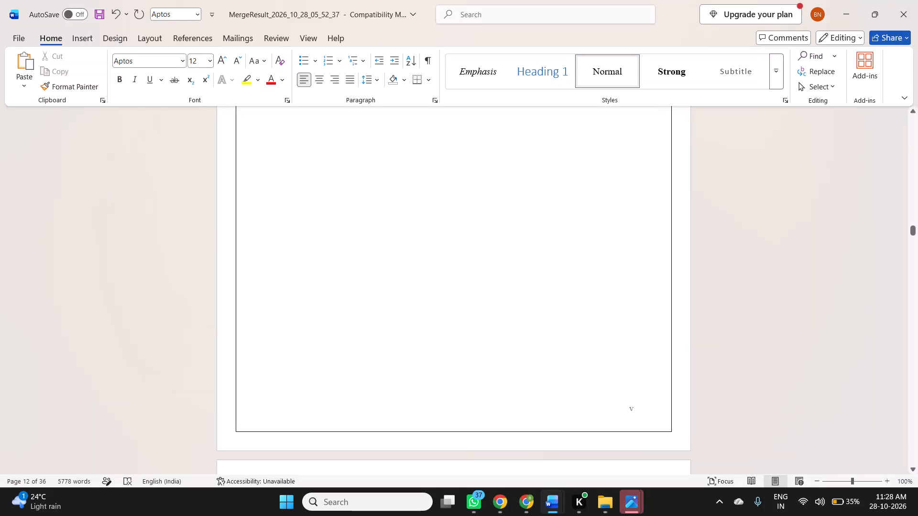
Change the section's page number format from Roman numerals to 1, 2, 3.
click(125, 36)
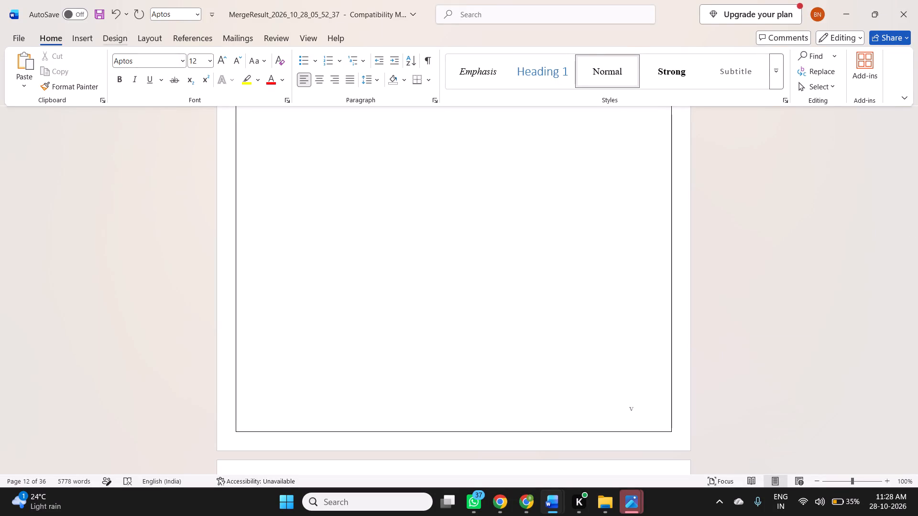
click(157, 37)
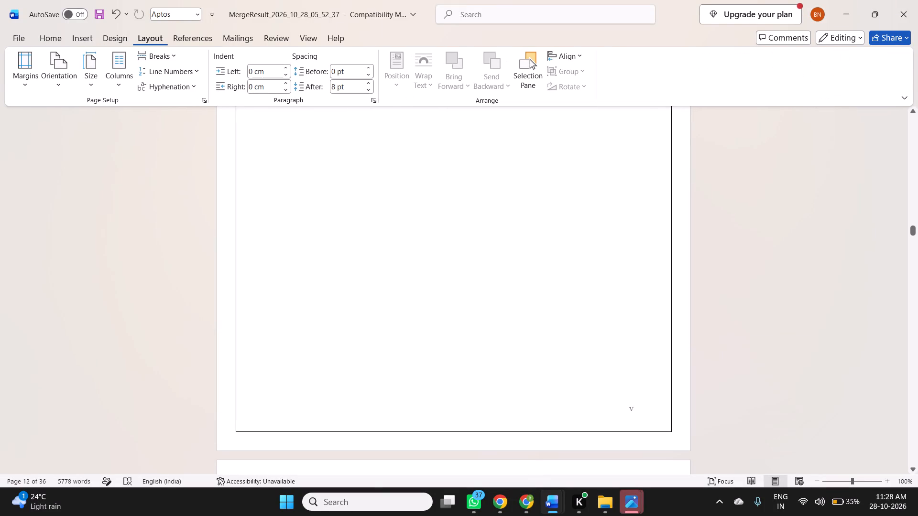
click(112, 36)
click(88, 37)
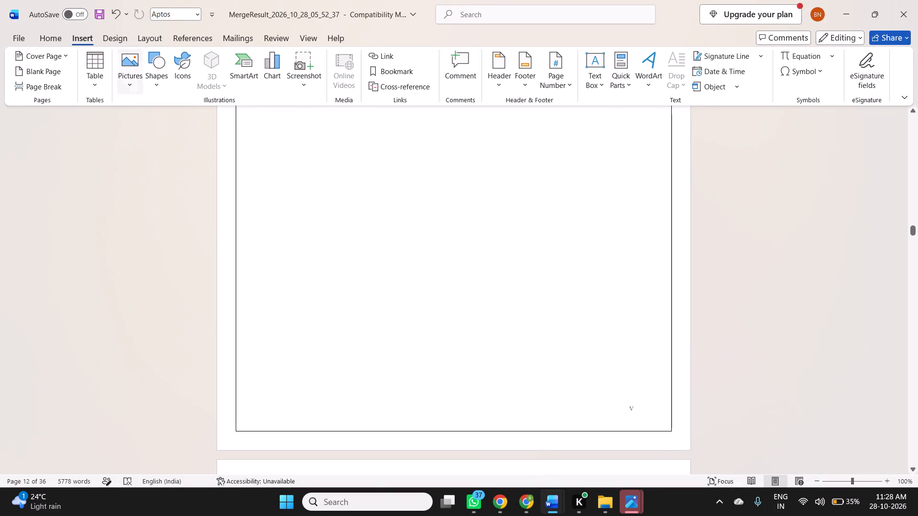
double_click(575, 83)
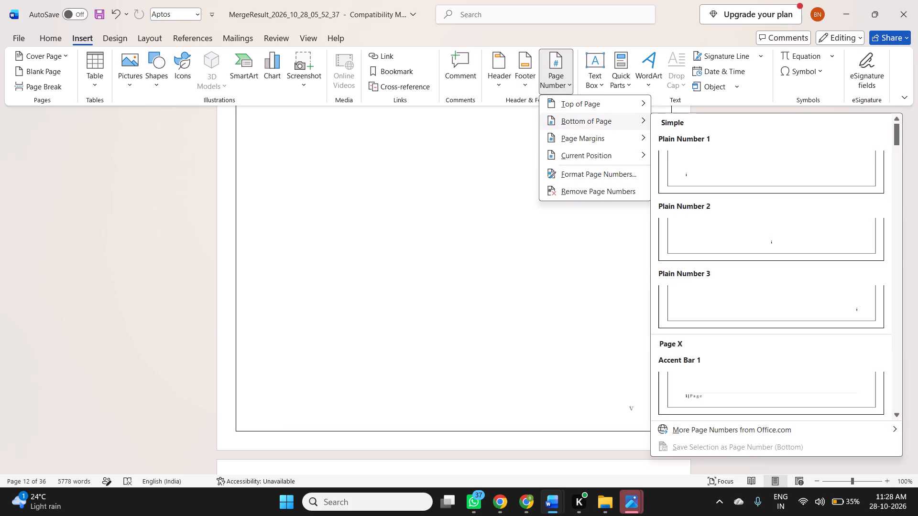
click(711, 431)
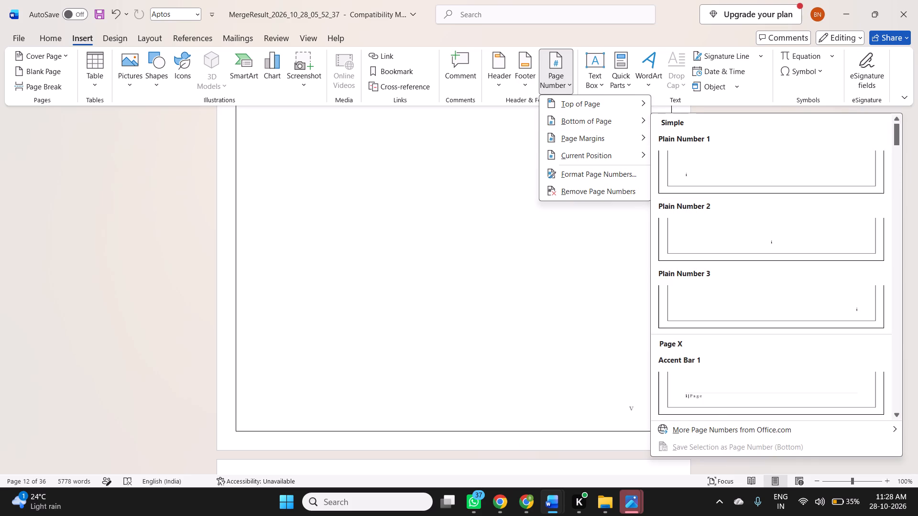
click(594, 169)
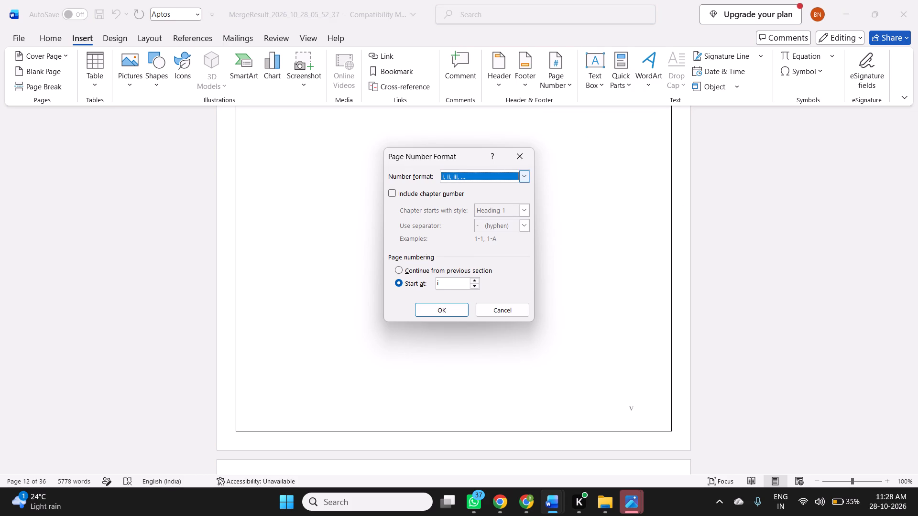
click(523, 176)
click(475, 187)
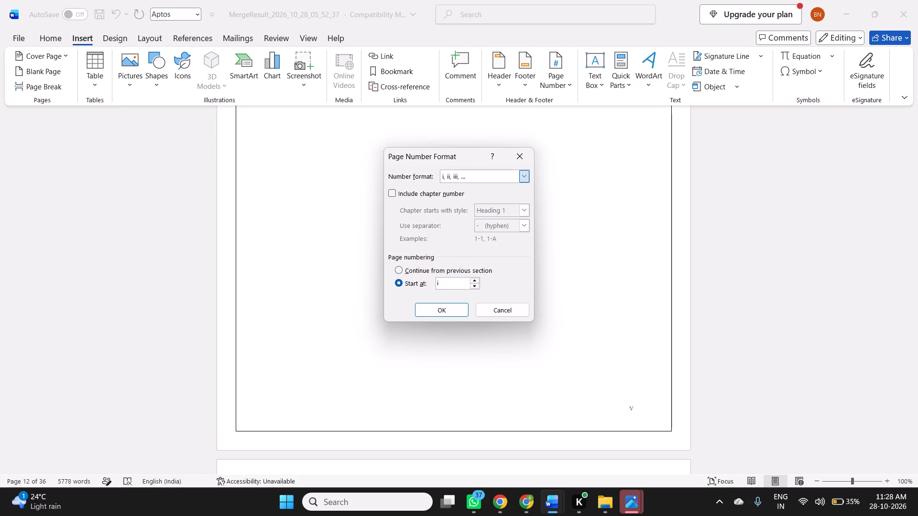
click(449, 313)
Examine the blank pages and their footer numbers between the red two-paragraph placeholder text and the ABSTRACT page.
scroll(511, 234, up, 2)
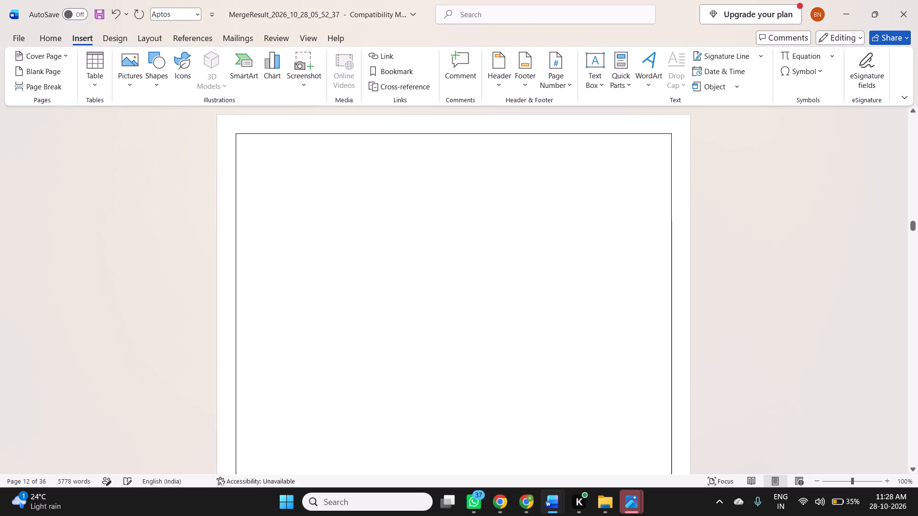
scroll(514, 218, up, 2)
scroll(514, 218, down, 1)
scroll(514, 218, up, 1)
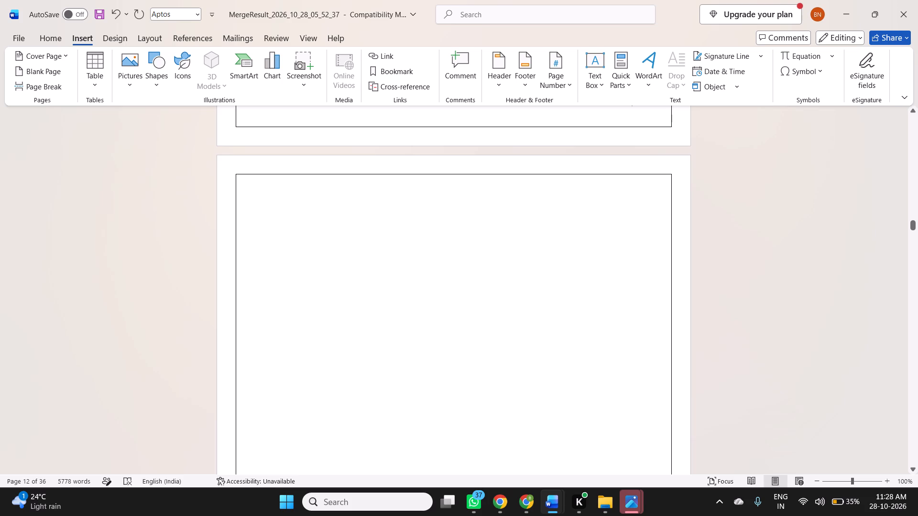
key(ctrl+g)
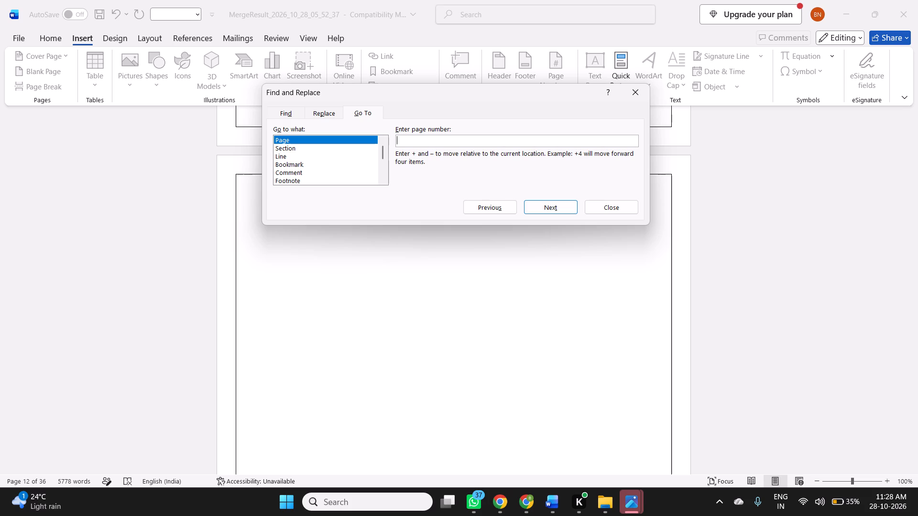
click(627, 95)
scroll(537, 239, up, 5)
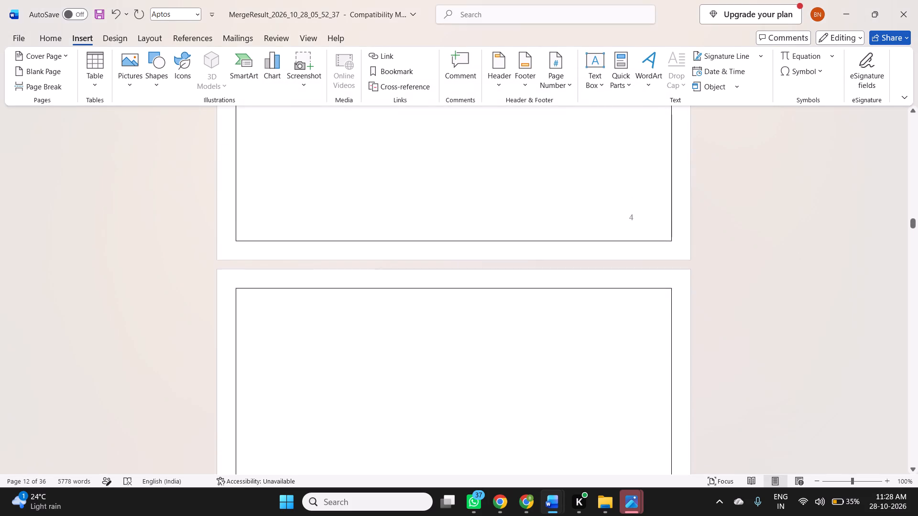
scroll(534, 237, up, 4)
scroll(533, 236, down, 1)
scroll(533, 236, up, 9)
scroll(533, 236, down, 1)
scroll(533, 236, up, 6)
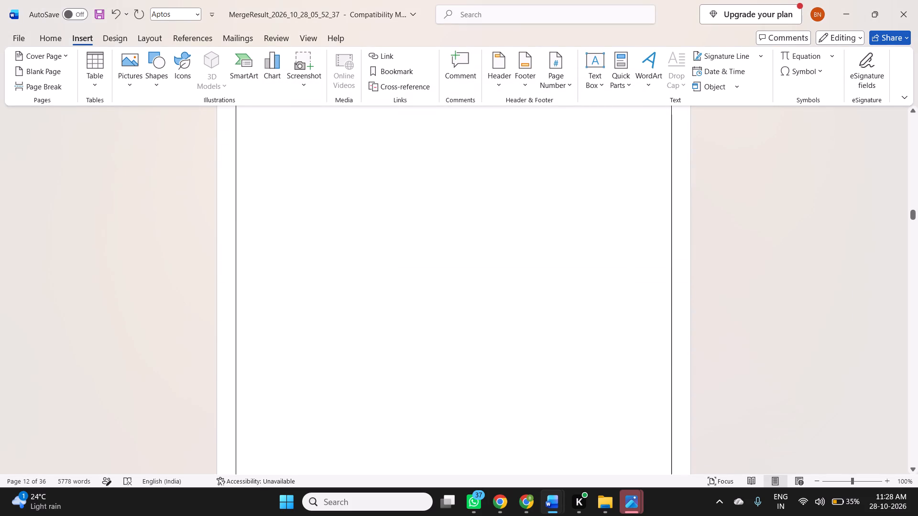
scroll(533, 236, up, 9)
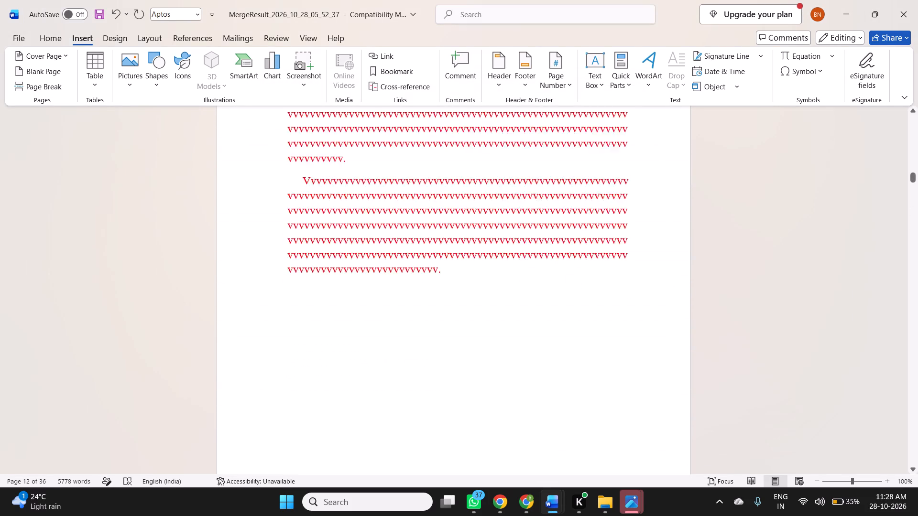
scroll(533, 236, up, 1)
scroll(533, 236, down, 2)
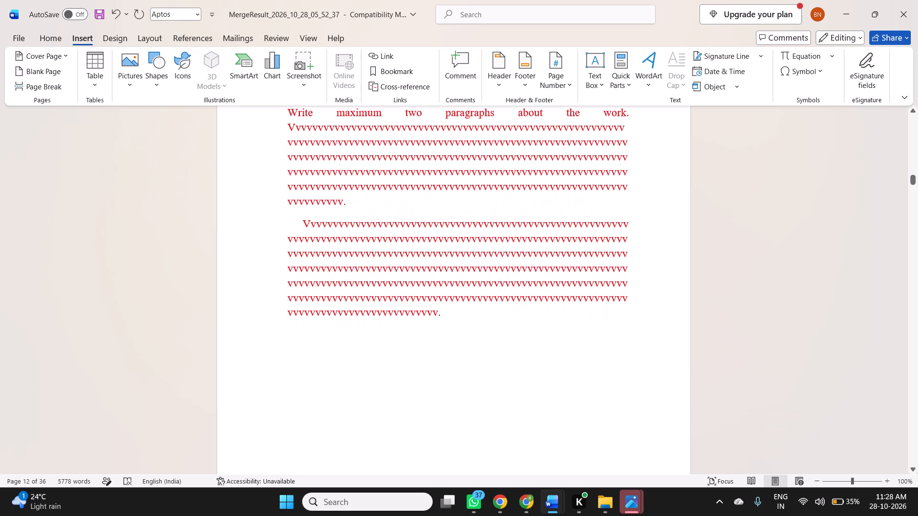
scroll(533, 236, down, 4)
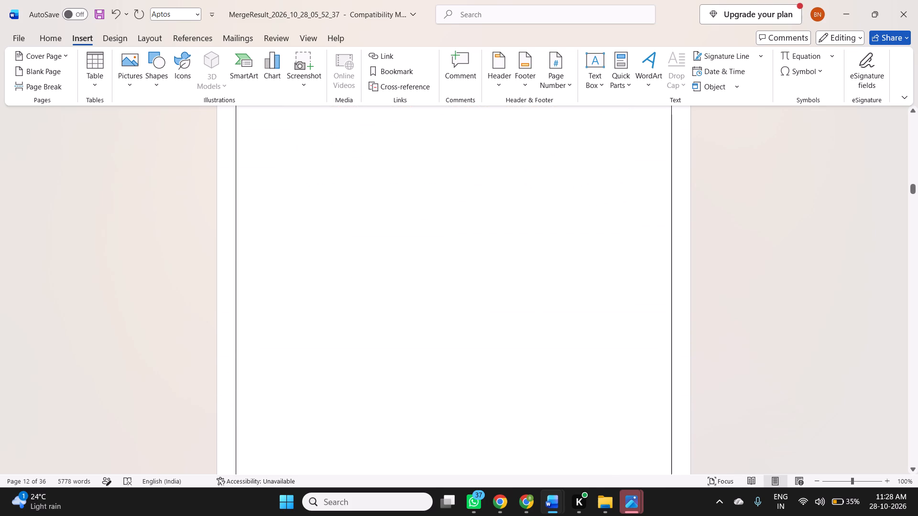
scroll(533, 236, down, 4)
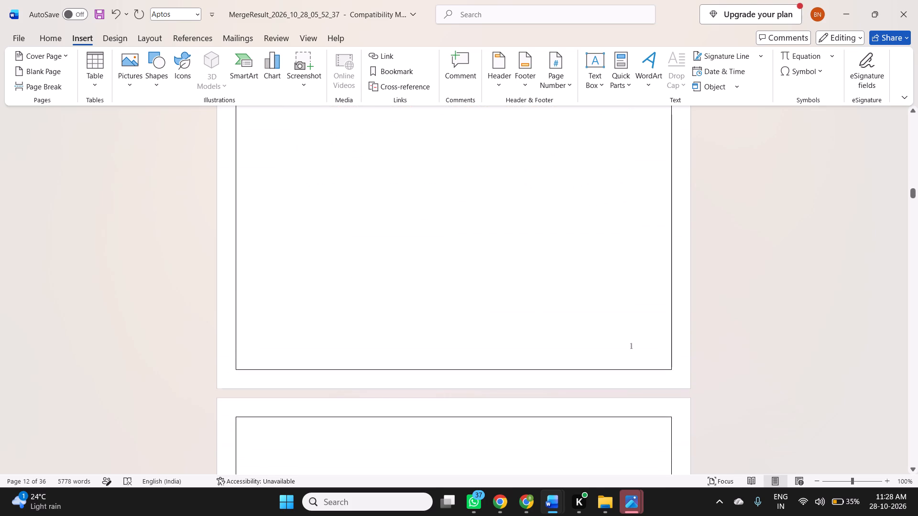
scroll(533, 236, down, 5)
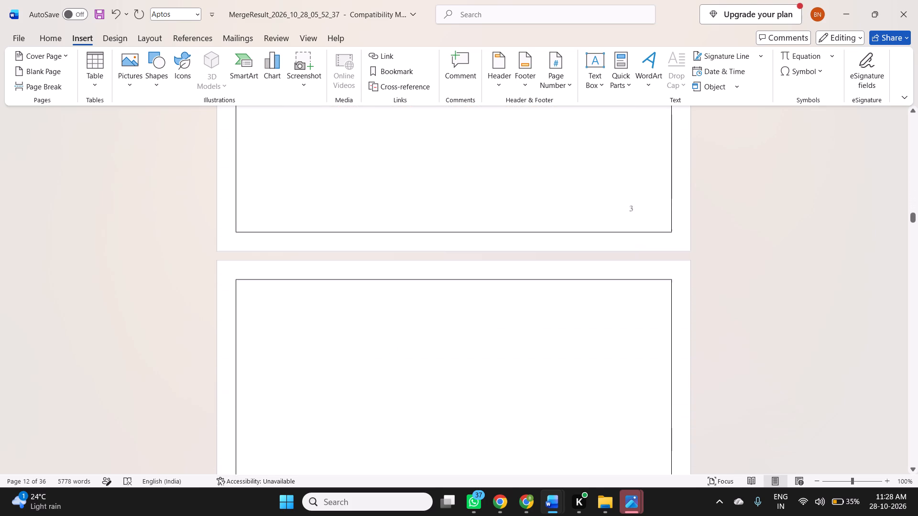
scroll(533, 236, down, 4)
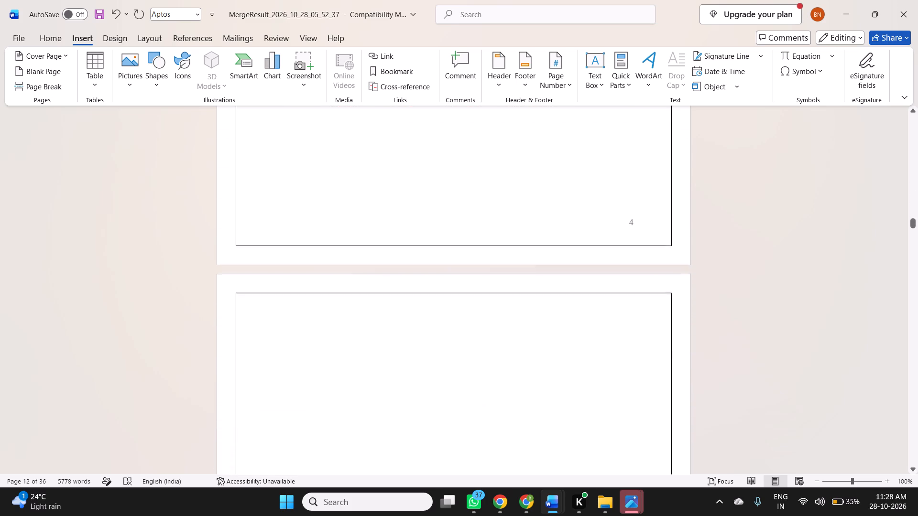
scroll(533, 236, down, 5)
scroll(533, 236, up, 1)
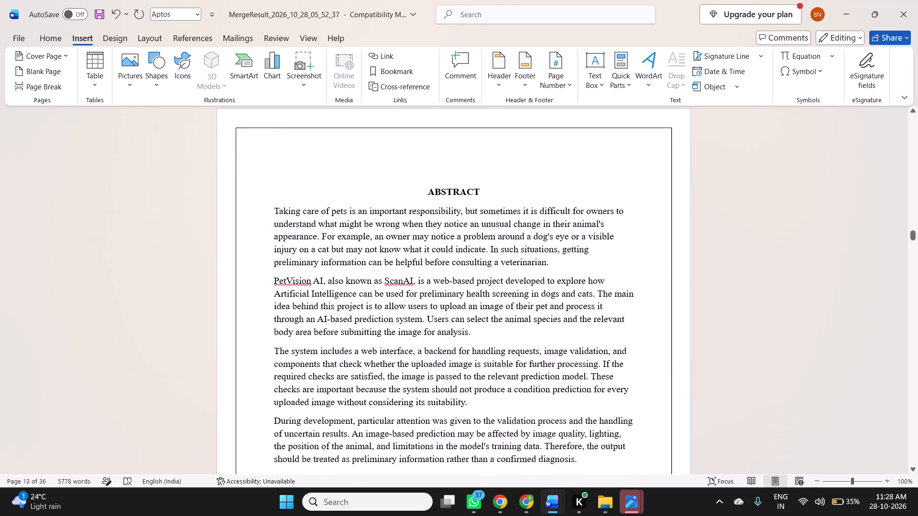
scroll(533, 236, up, 2)
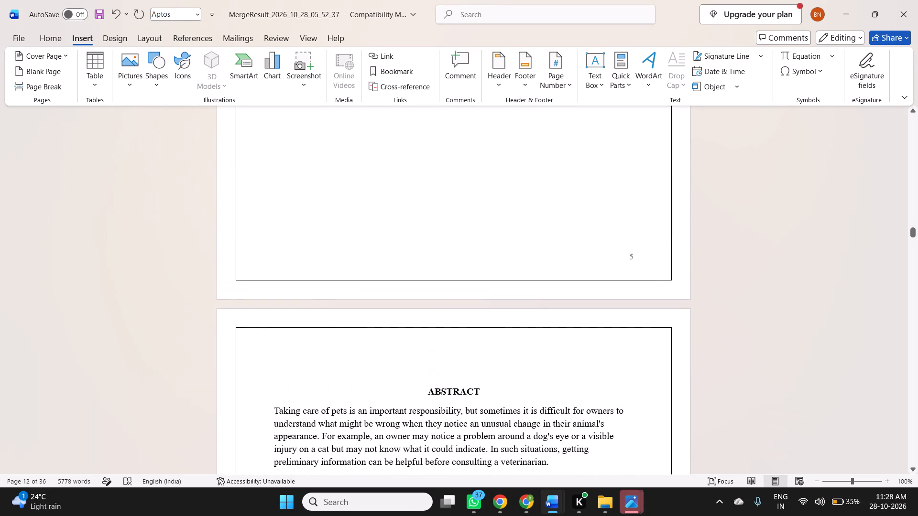
Go to page 5 and delete the blank page just before the ABSTRACT page.
key(ctrl+g)
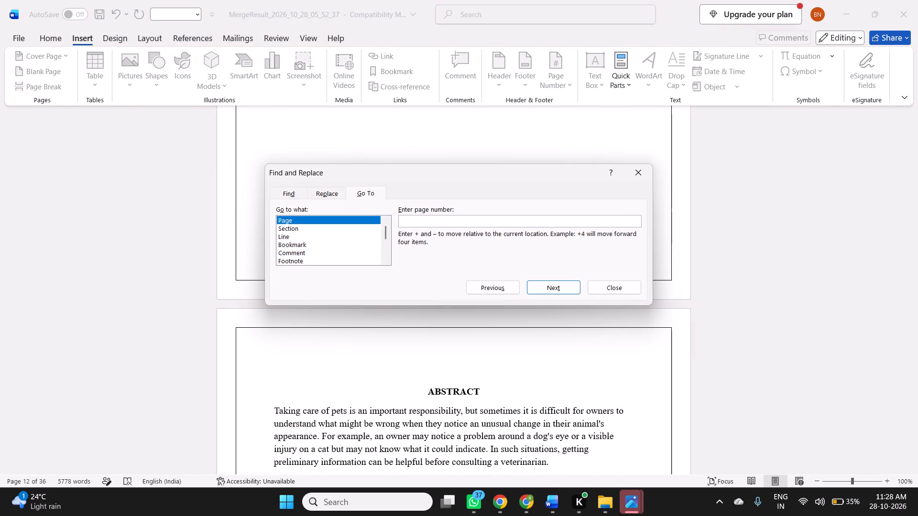
key(1)
click(554, 287)
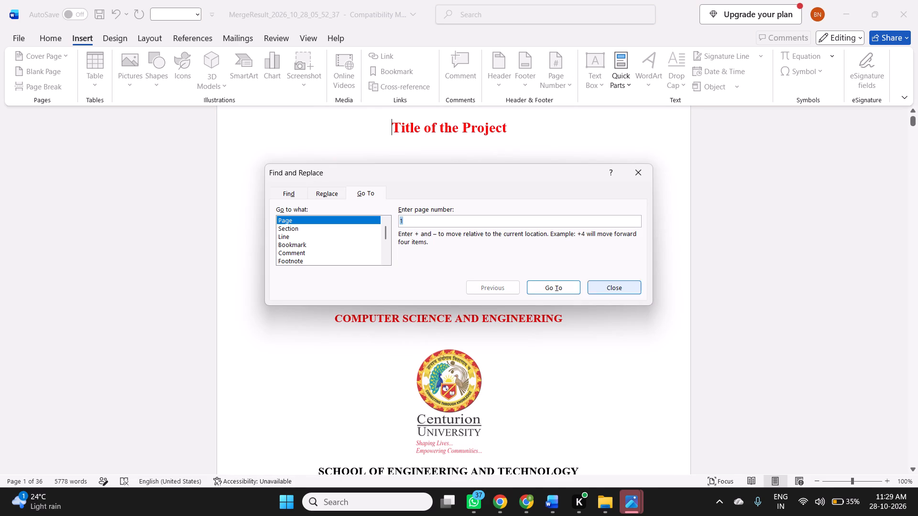
key(5)
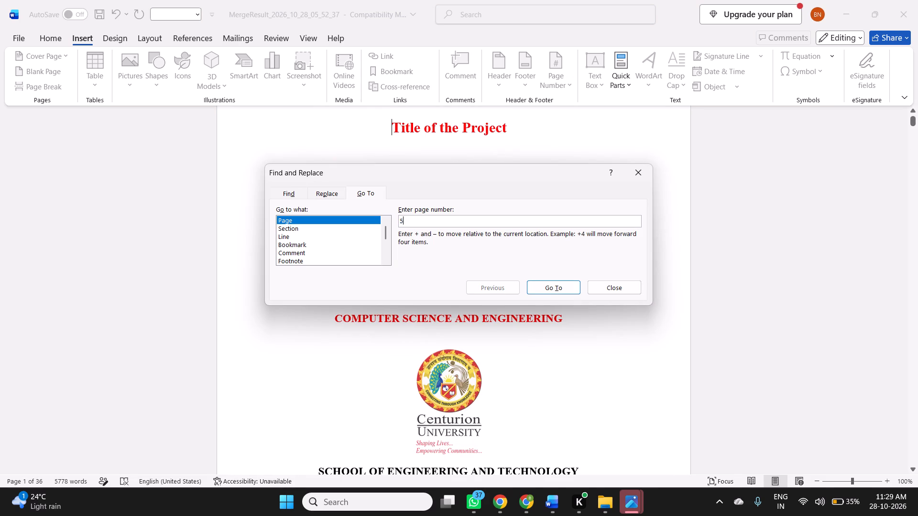
click(553, 286)
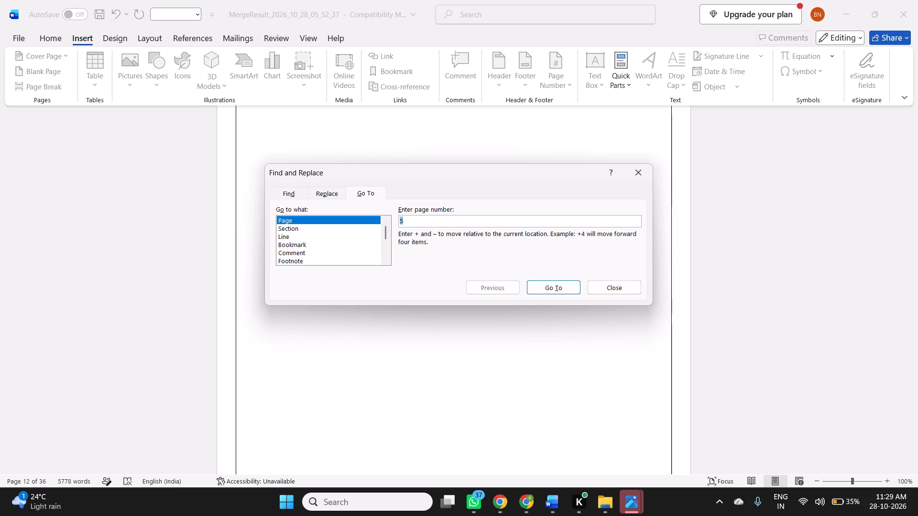
scroll(330, 234, down, 7)
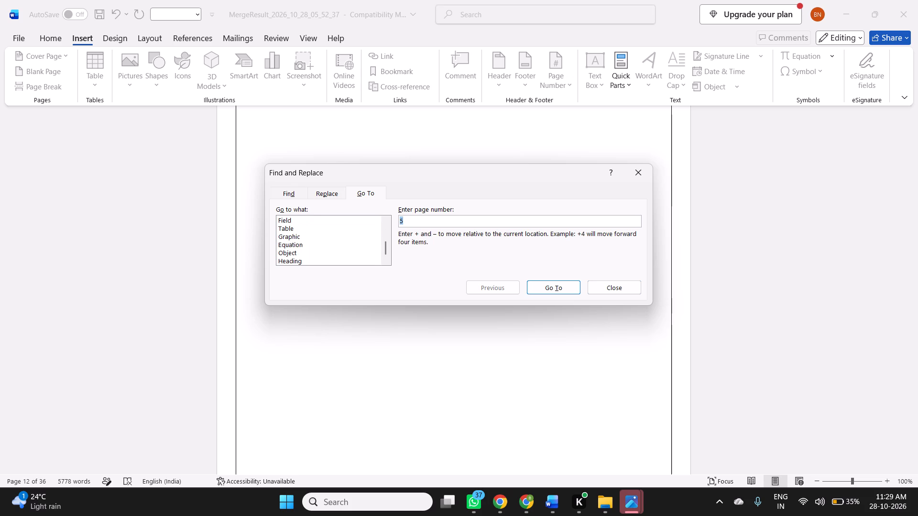
scroll(329, 239, down, 3)
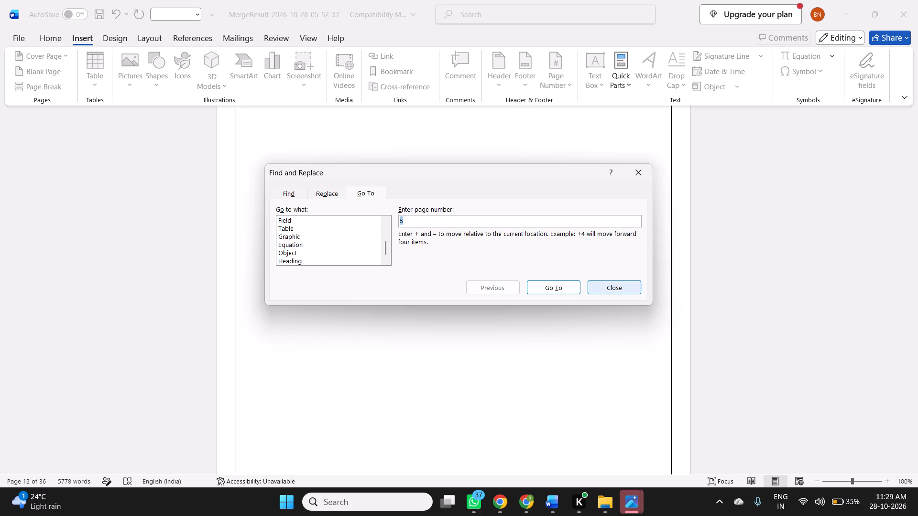
click(608, 290)
scroll(495, 280, up, 4)
right_click(411, 305)
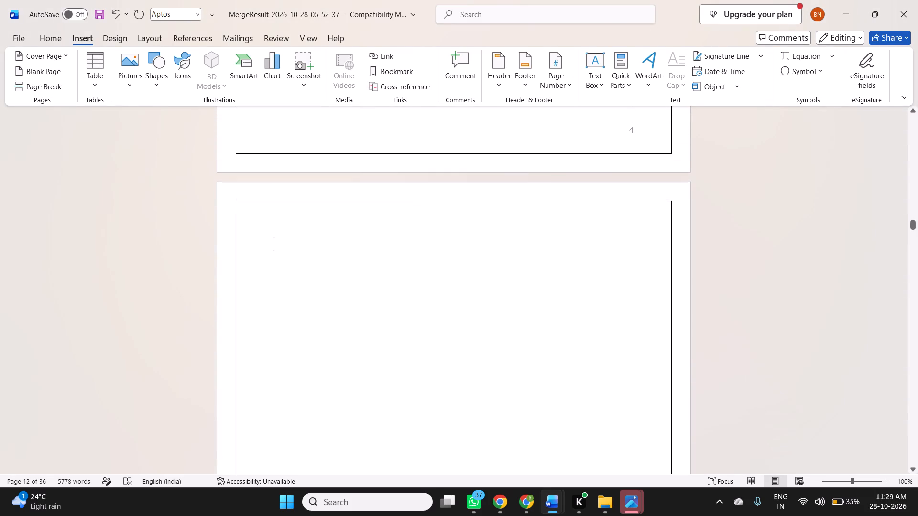
click(339, 271)
click(339, 271)
key(Delete)
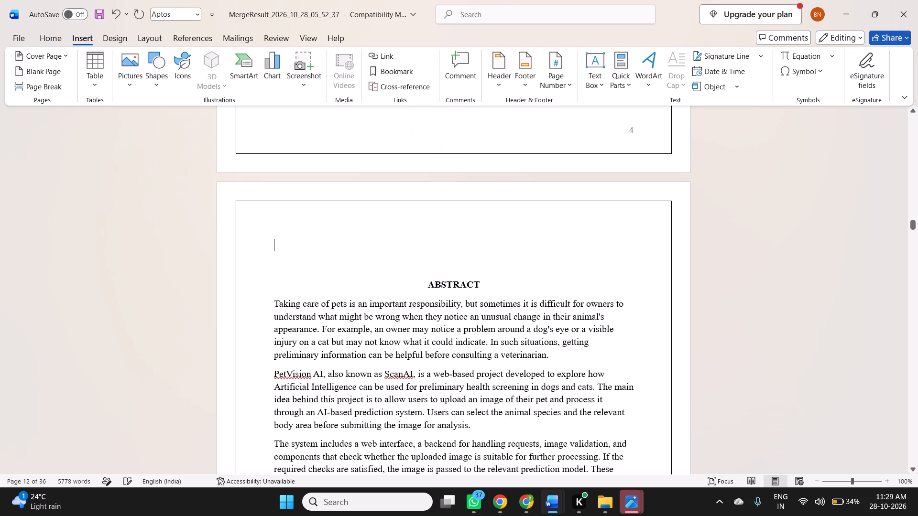
Try to delete the blank page numbered 4 that comes before the ABSTRACT page.
scroll(343, 268, up, 2)
scroll(345, 266, down, 1)
scroll(345, 266, up, 5)
scroll(339, 274, down, 1)
scroll(339, 274, up, 2)
scroll(339, 274, down, 1)
scroll(339, 274, up, 11)
click(334, 264)
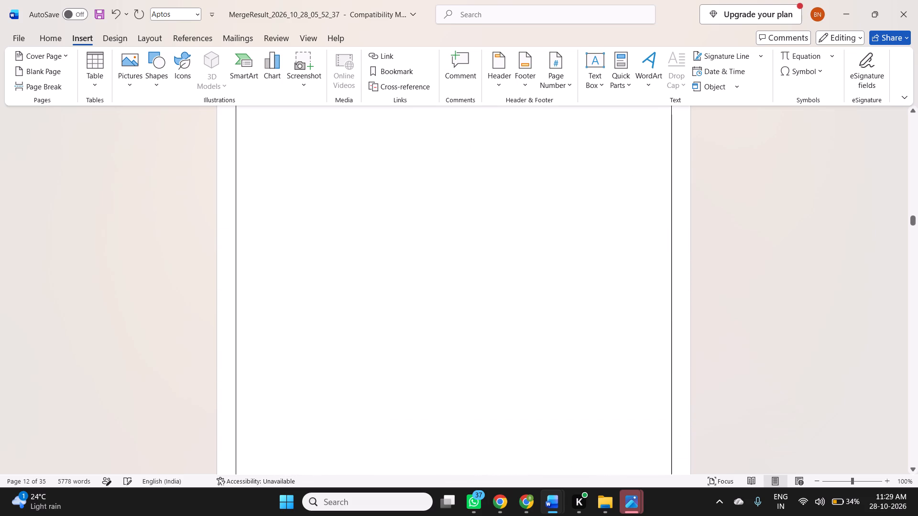
scroll(336, 261, down, 1)
scroll(337, 260, up, 7)
click(358, 273)
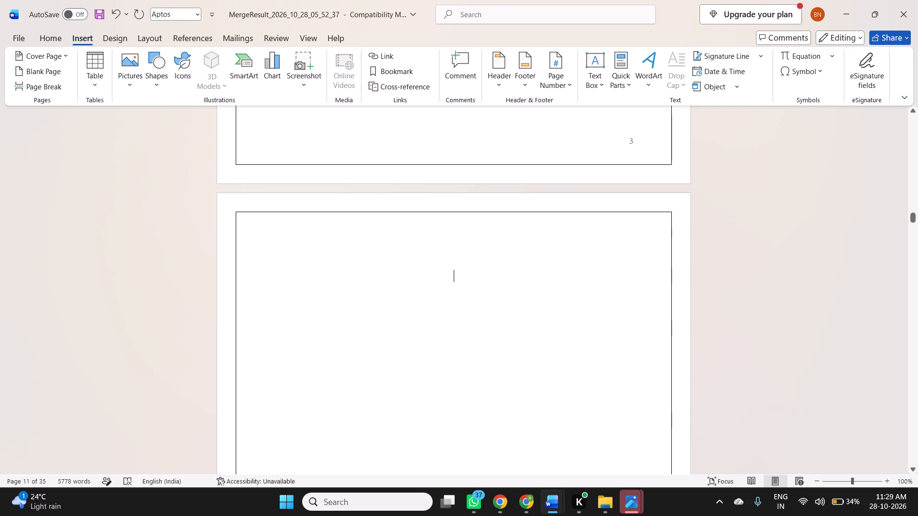
key(Delete)
Delete two of the blank bordered pages between the red placeholder text and the ABSTRACT page.
scroll(356, 278, up, 4)
scroll(356, 278, down, 3)
scroll(356, 278, up, 3)
scroll(356, 278, down, 2)
scroll(355, 278, up, 6)
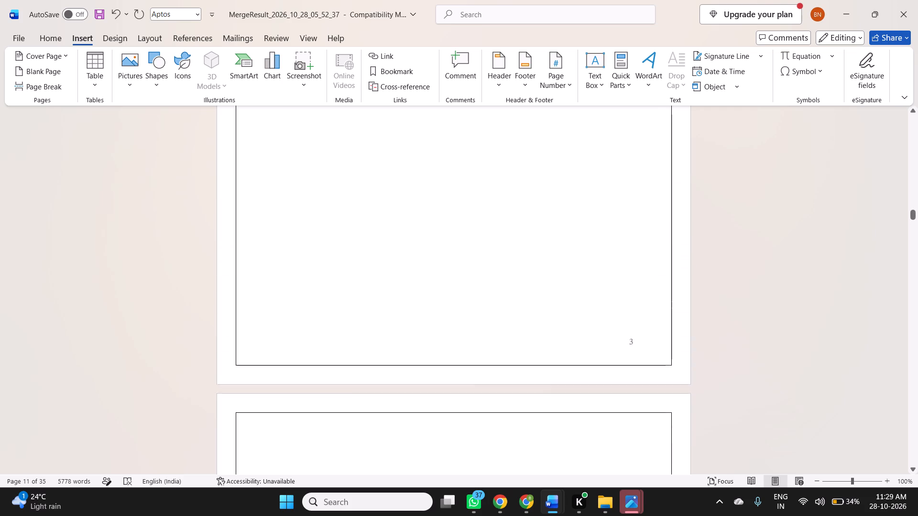
scroll(355, 278, up, 5)
scroll(355, 278, down, 1)
scroll(355, 278, up, 3)
scroll(355, 278, down, 2)
scroll(355, 278, up, 4)
scroll(355, 278, down, 1)
scroll(355, 278, up, 11)
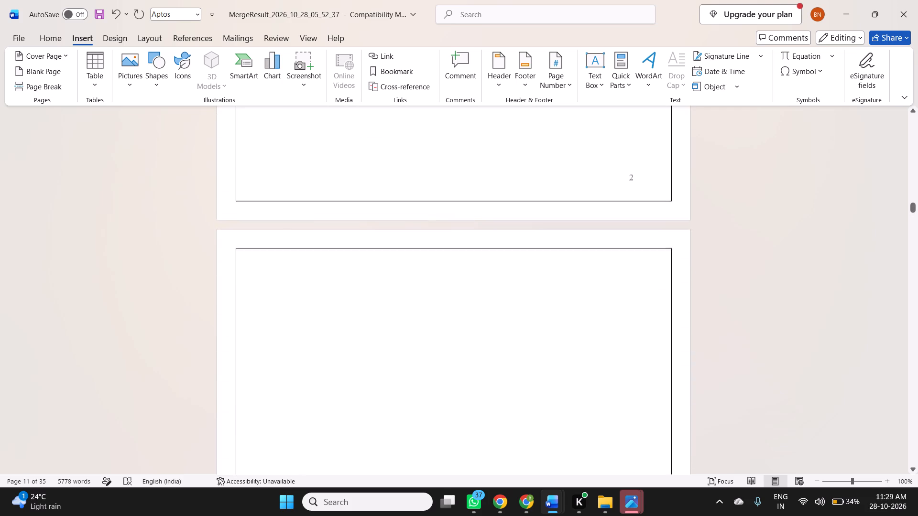
scroll(355, 278, up, 9)
click(355, 278)
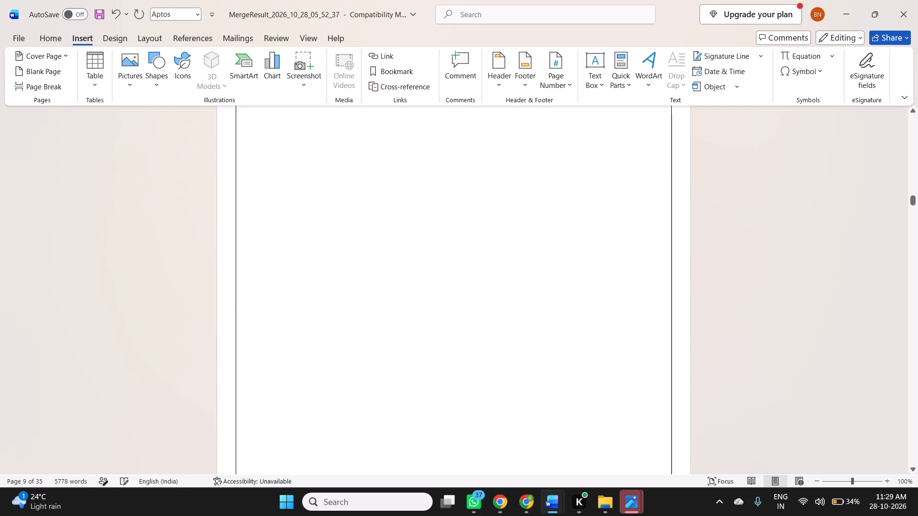
key(Delete)
click(356, 277)
key(Delete)
Try to delete the blank bordered page that directly follows page vii.
scroll(355, 280, up, 4)
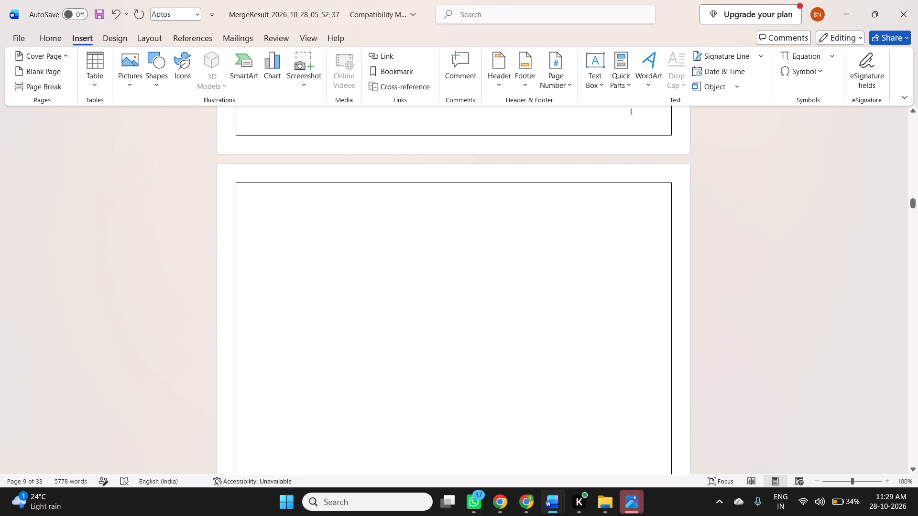
scroll(355, 281, up, 19)
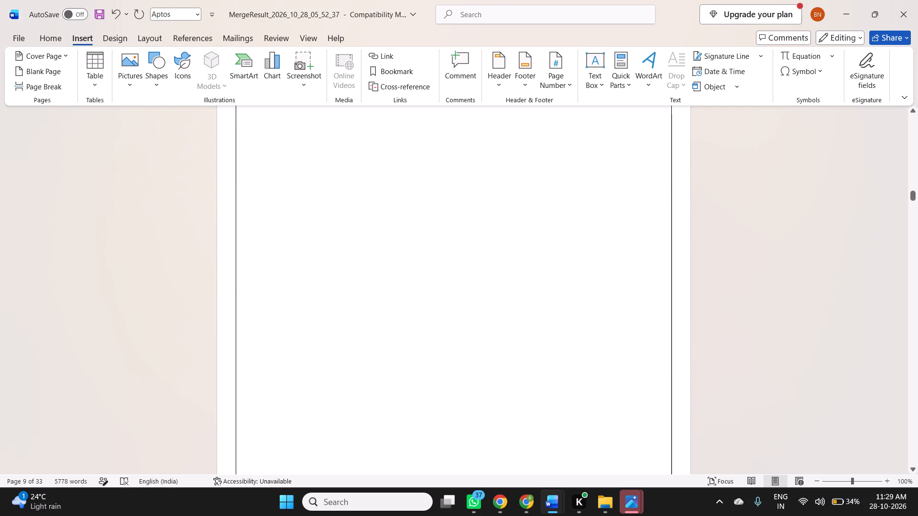
scroll(348, 284, up, 1)
scroll(348, 284, down, 1)
scroll(348, 284, up, 4)
click(344, 279)
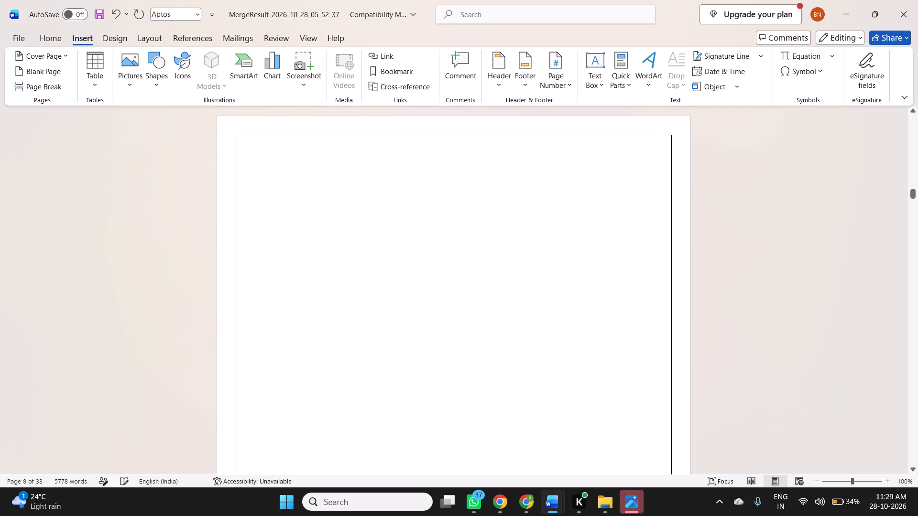
click(344, 274)
scroll(392, 246, up, 3)
click(374, 275)
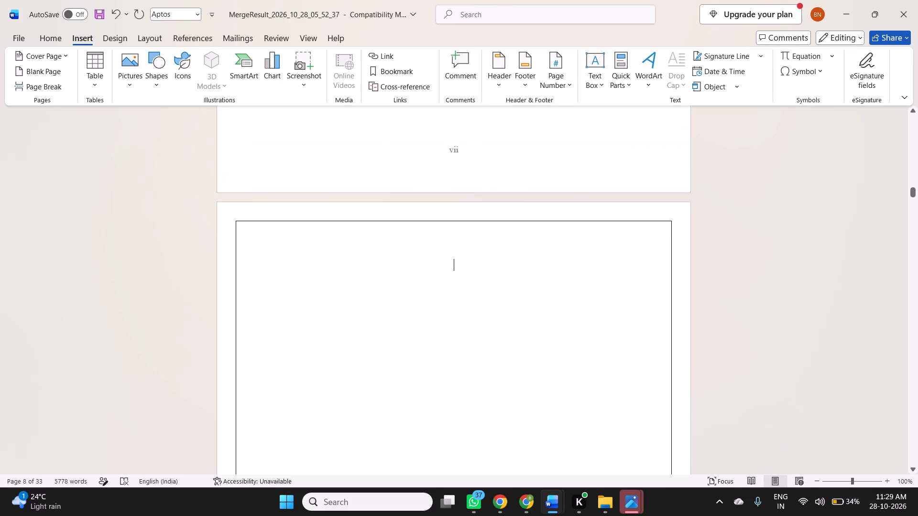
key(Delete)
Try to delete the blank page numbered 2 just before the PetVision AI ABSTRACT page.
scroll(373, 290, down, 5)
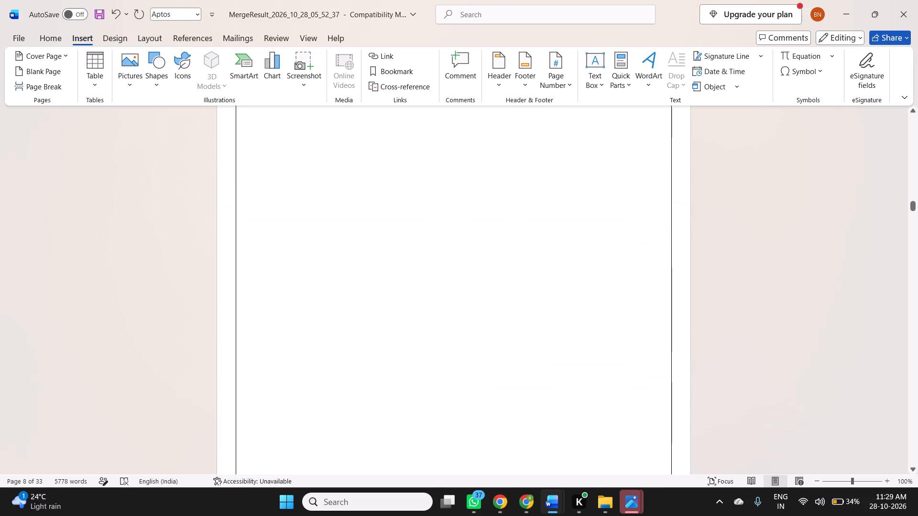
scroll(373, 290, down, 2)
click(373, 290)
scroll(373, 290, up, 1)
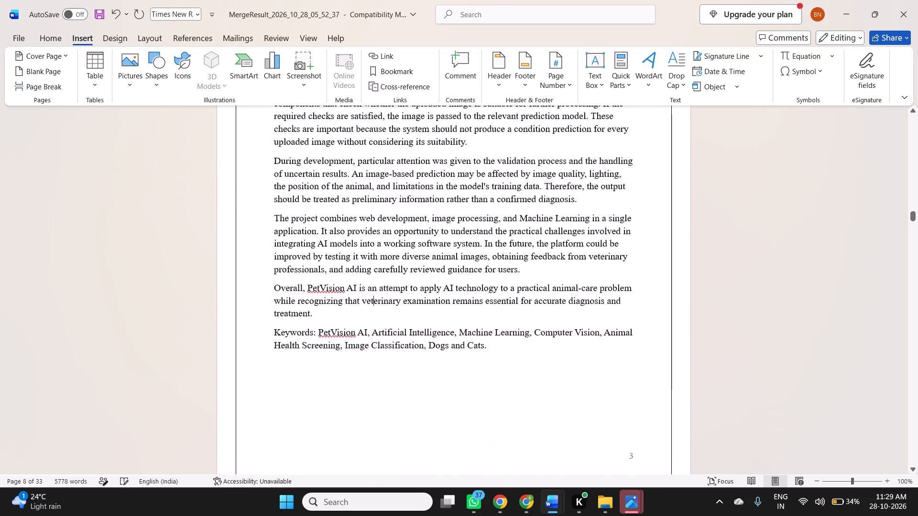
scroll(373, 290, up, 3)
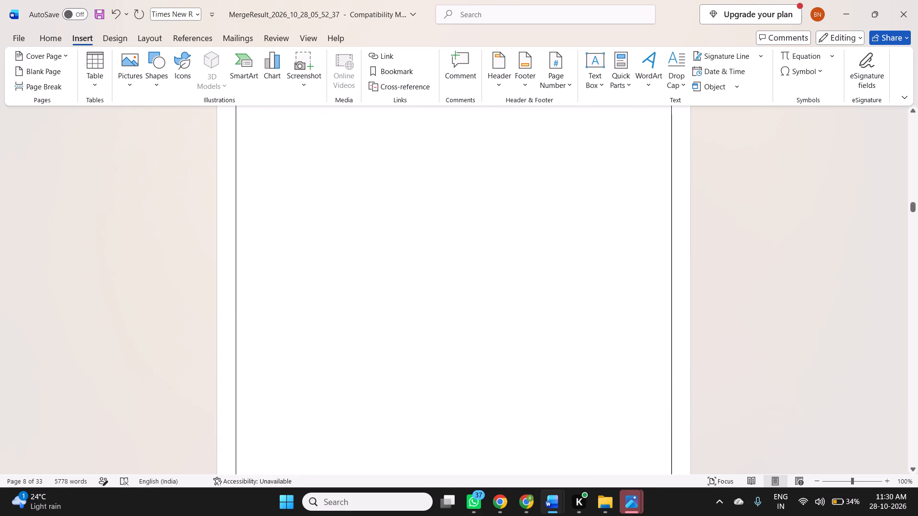
scroll(373, 290, up, 3)
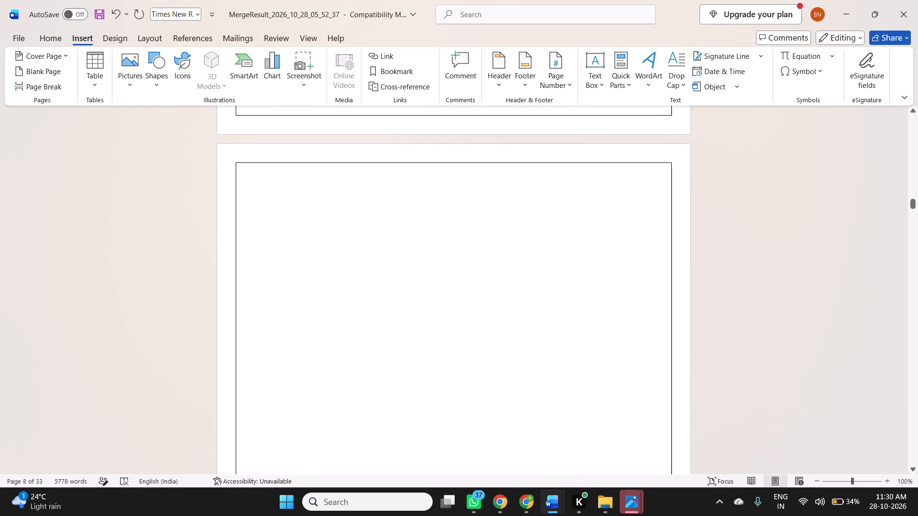
click(373, 290)
key(Delete)
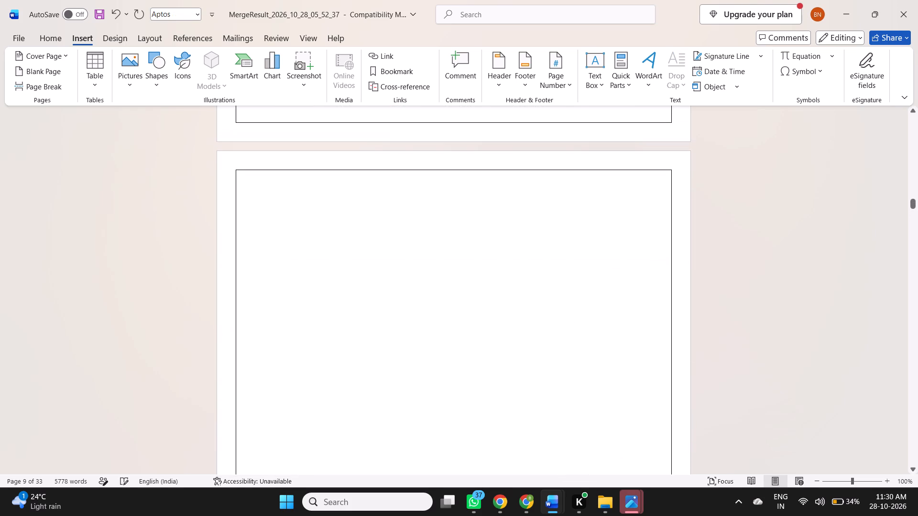
Delete the blank page numbered 2 that precedes the PetVision AI ABSTRACT page.
scroll(373, 320, up, 2)
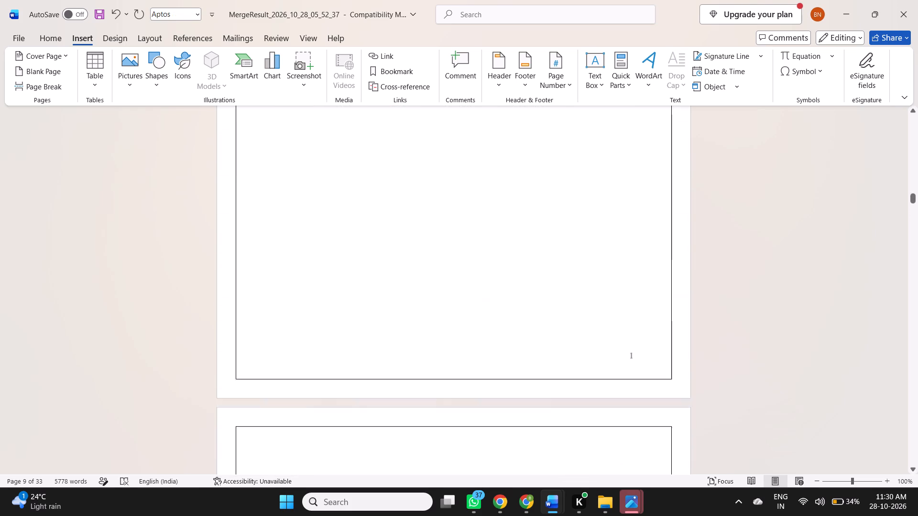
scroll(373, 320, down, 1)
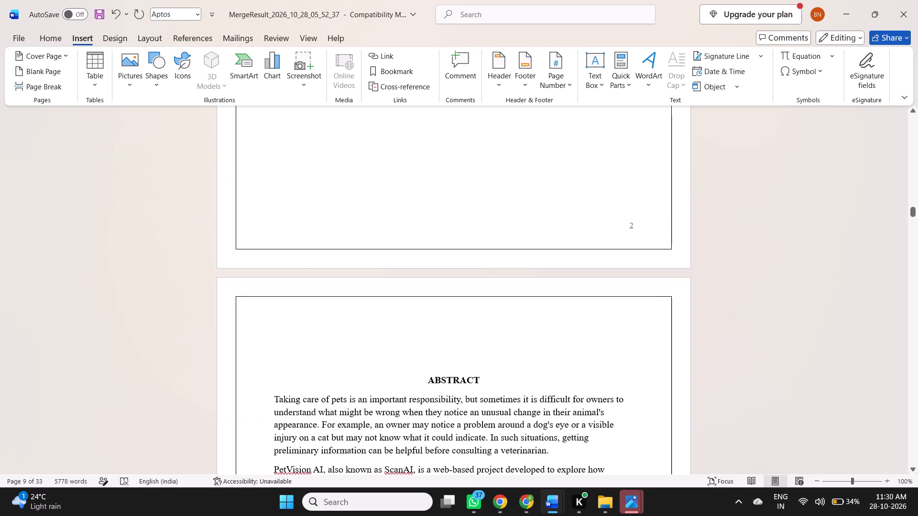
scroll(377, 288, up, 2)
scroll(390, 347, up, 3)
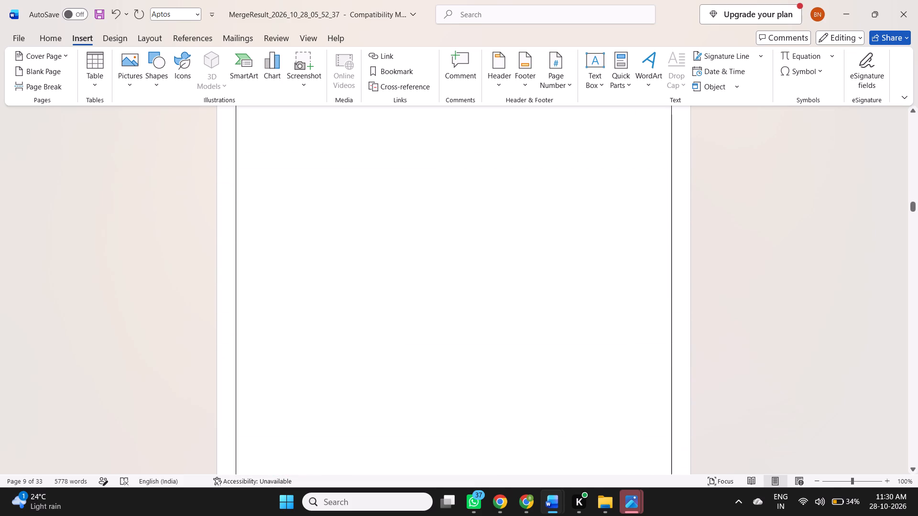
scroll(390, 347, up, 2)
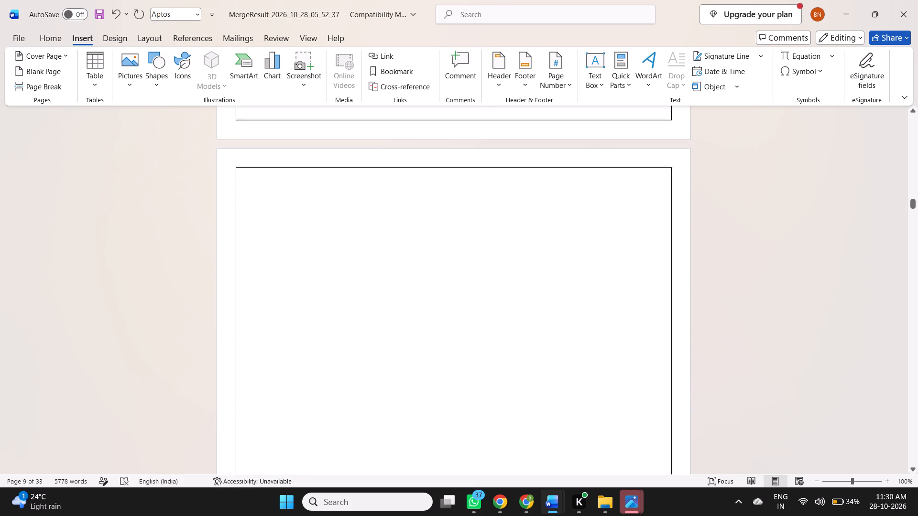
right_click(390, 347)
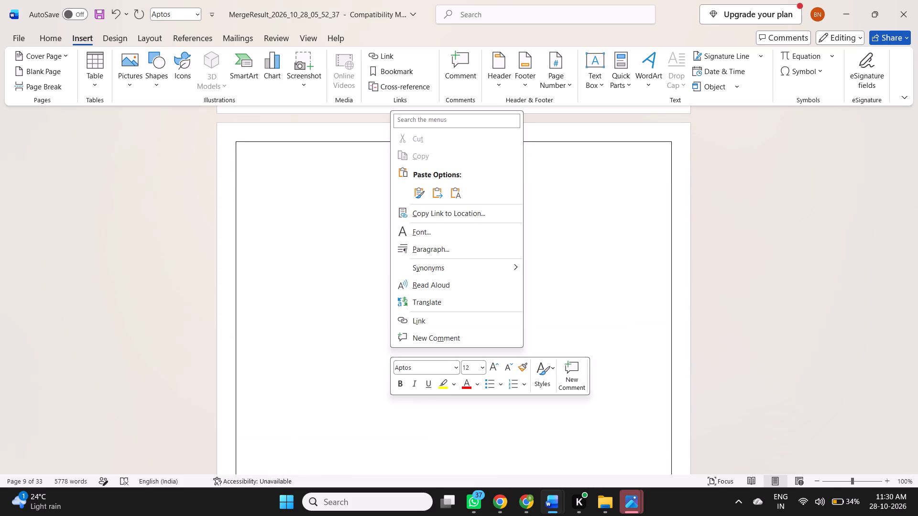
key(Delete)
key(Delete)
click(327, 307)
right_click(327, 307)
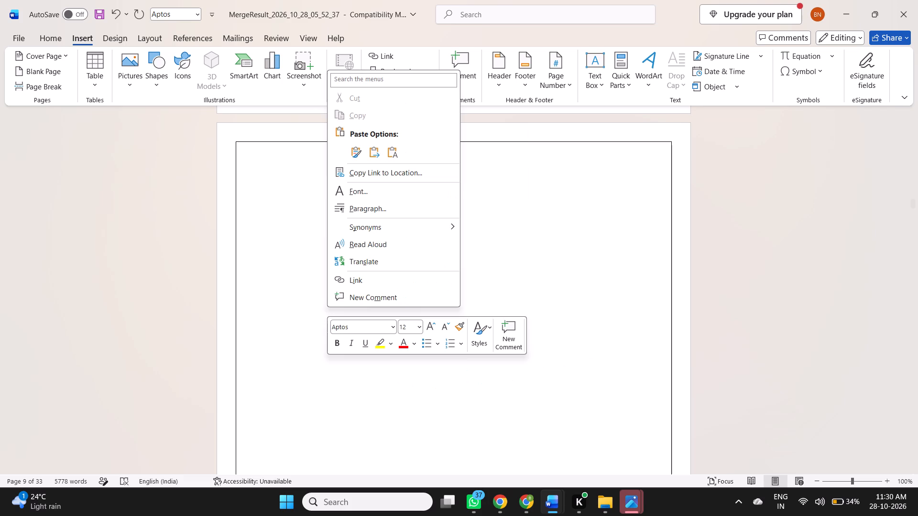
click(327, 307)
click(346, 279)
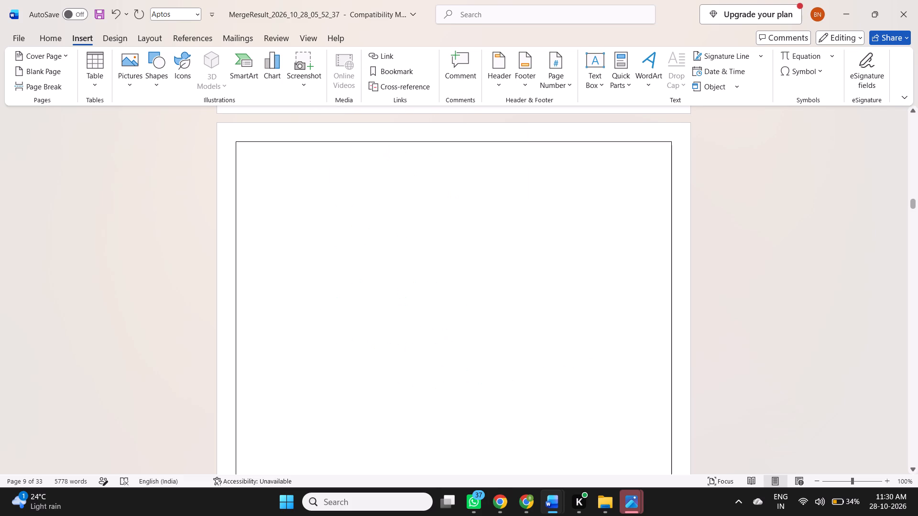
key(Delete)
Remove the remaining blank page after page vii by pulling the PetVision AI ABSTRACT up onto page 8.
scroll(339, 232, up, 2)
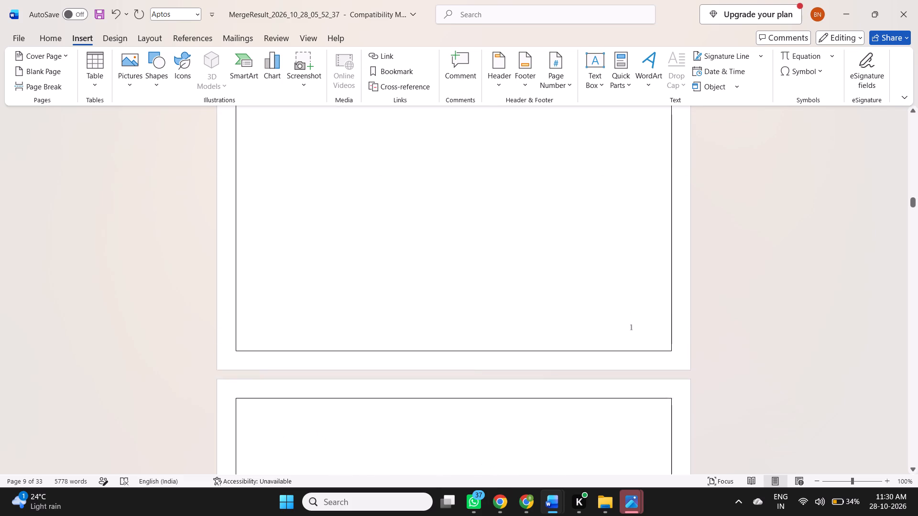
scroll(339, 232, up, 3)
click(333, 282)
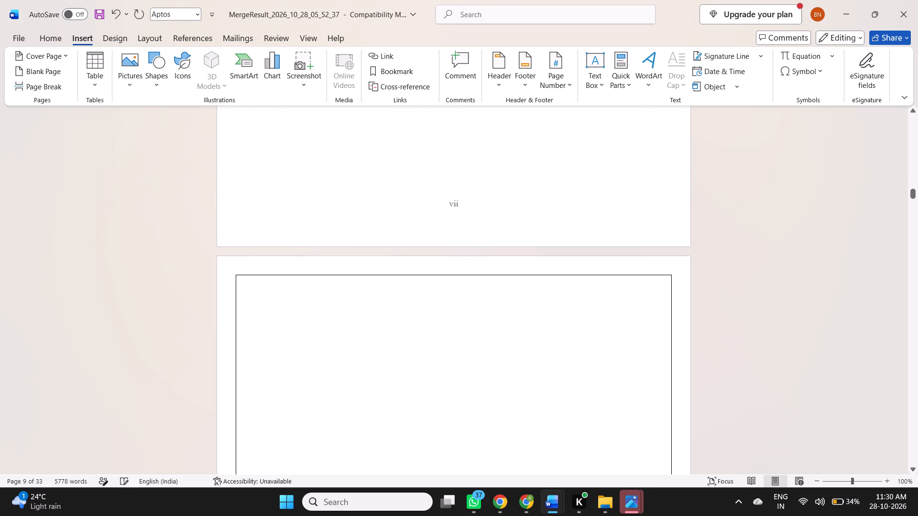
click(335, 313)
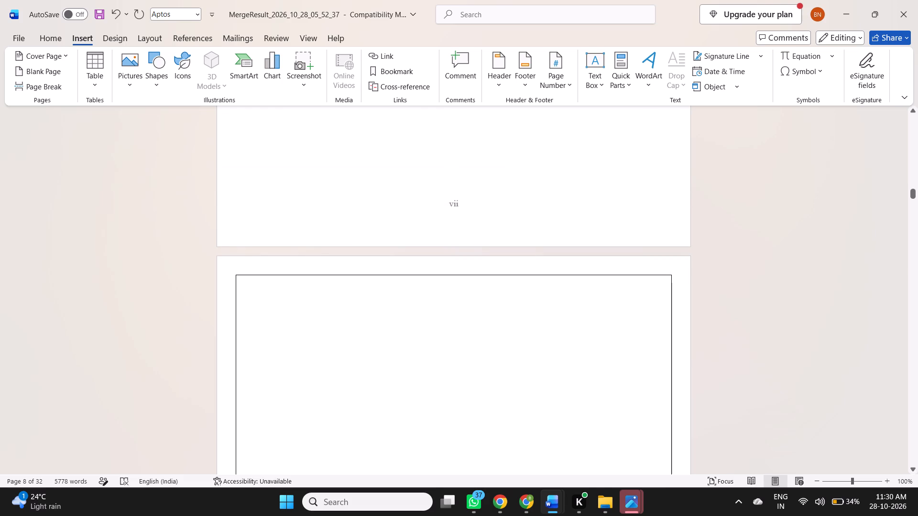
scroll(350, 334, down, 1)
click(350, 334)
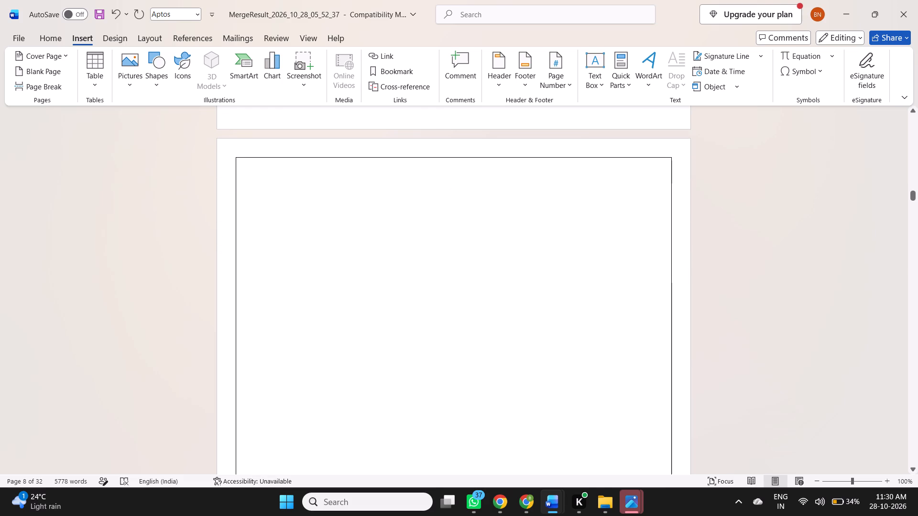
click(350, 334)
double_click(418, 308)
scroll(418, 308, down, 1)
key(Delete)
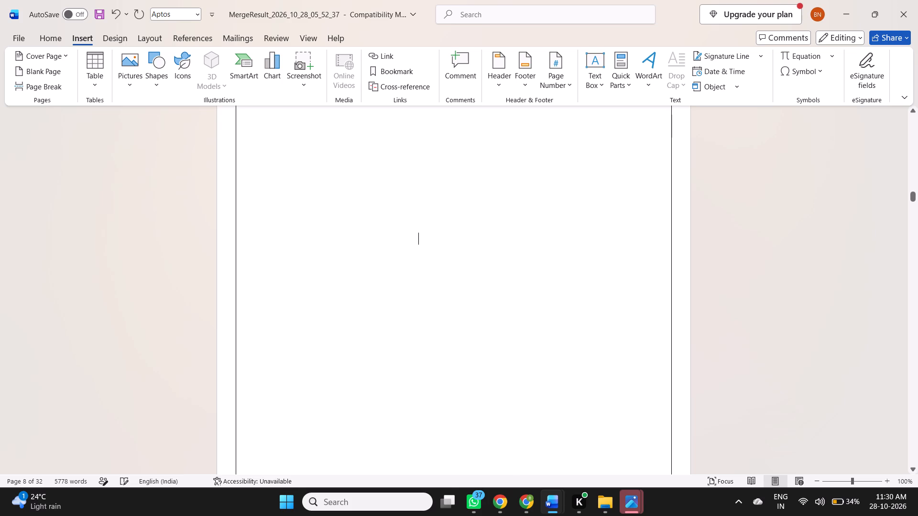
key(Delete)
Remove the upper empty lines on the PetVision AI ABSTRACT page, deleting back to the end of the red placeholder text.
scroll(418, 308, up, 3)
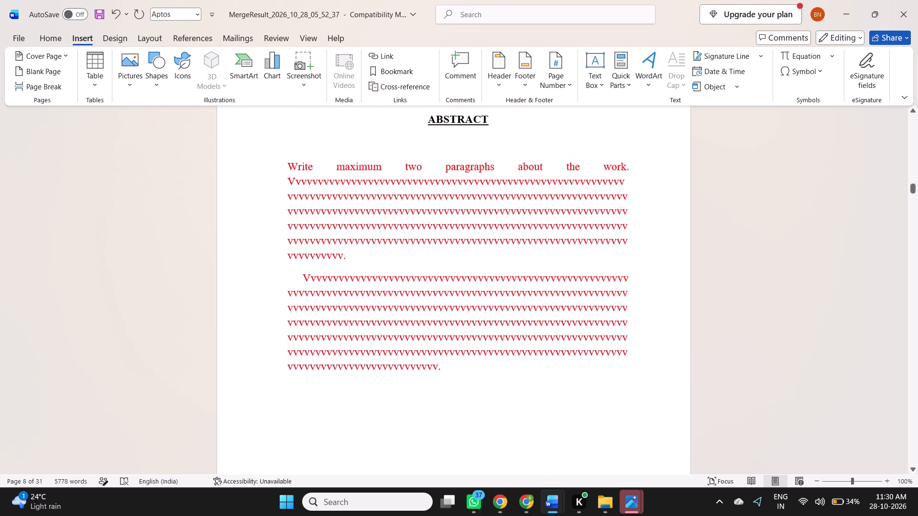
scroll(418, 308, down, 2)
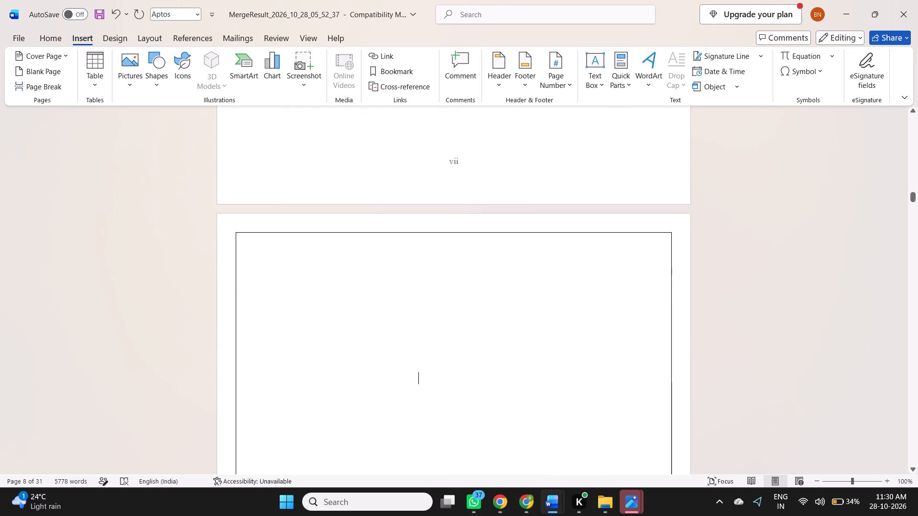
scroll(418, 308, down, 1)
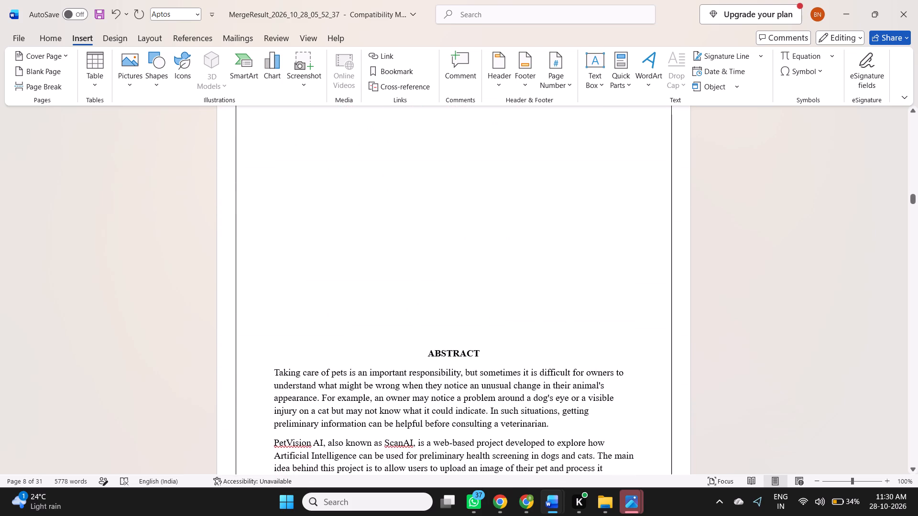
key(BackSpace)
key(BackSpace)
key(BackSpace)
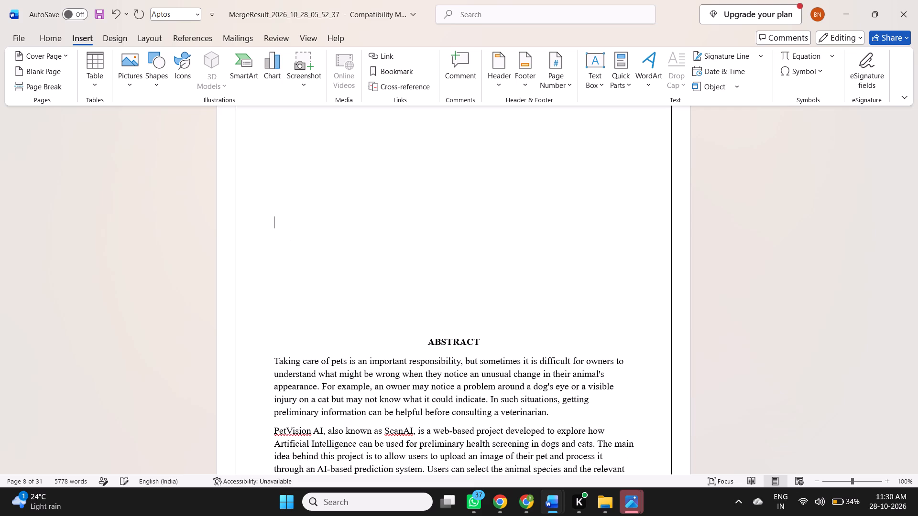
key(BackSpace)
key(BackSpace)
key(BackSpace)
key(BackSpace)
key(BackSpace)
key(BackSpace)
key(BackSpace)
key(BackSpace)
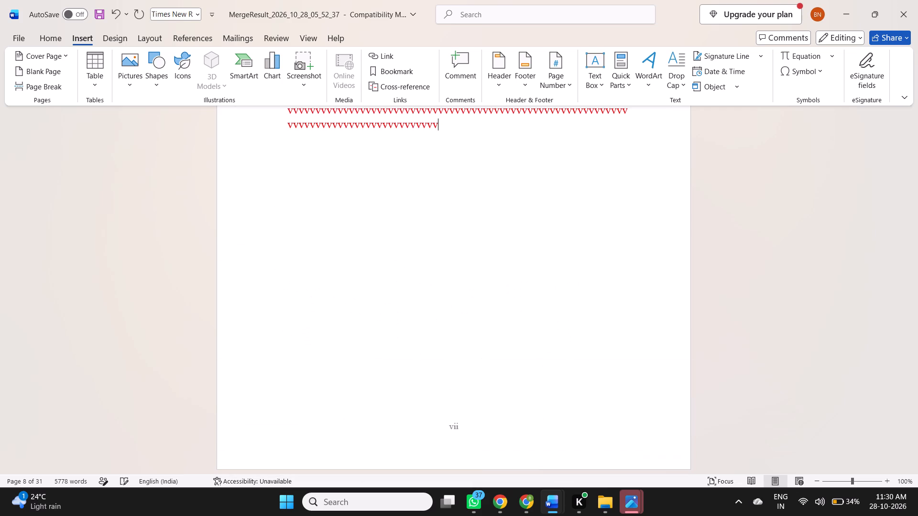
Remove the remaining empty lines above the PetVision AI ABSTRACT heading, deleting back into the end of the red placeholder text.
scroll(387, 306, down, 2)
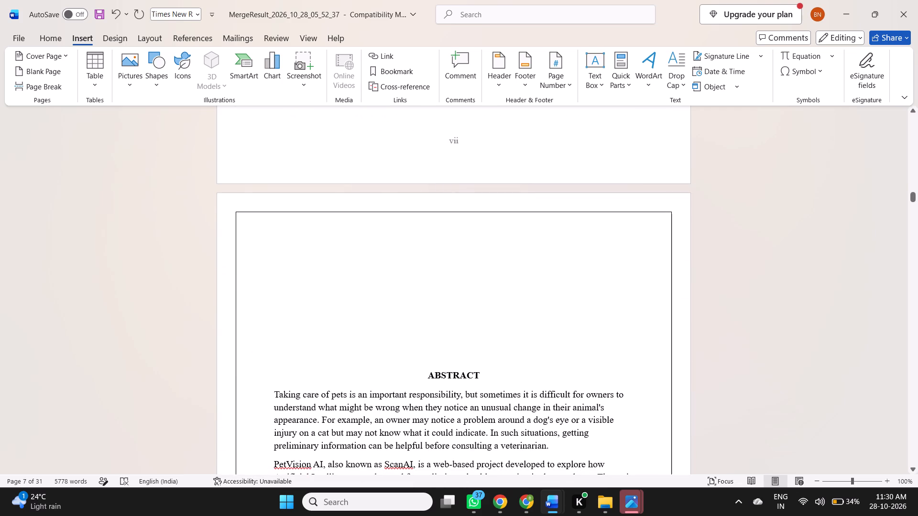
click(275, 352)
key(BackSpace)
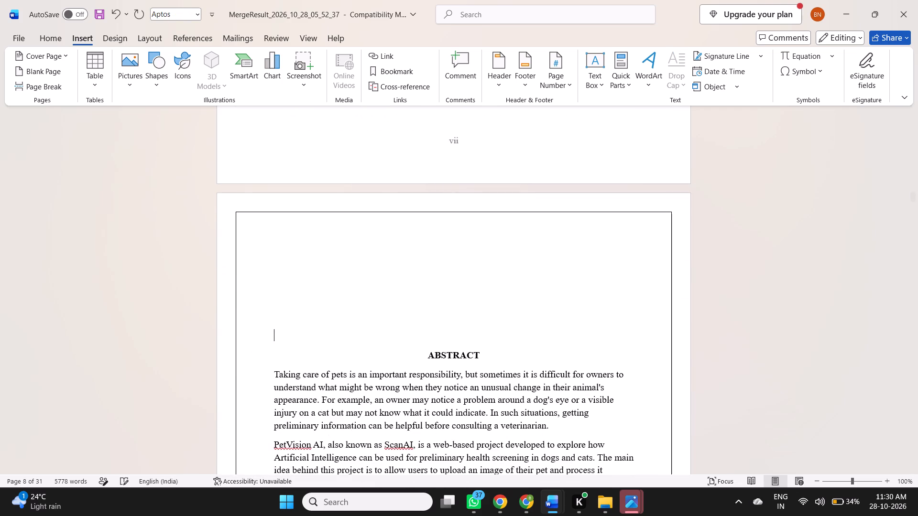
key(BackSpace)
key(BackSpace)
key(BackSpace)
key(BackSpace)
key(BackSpace)
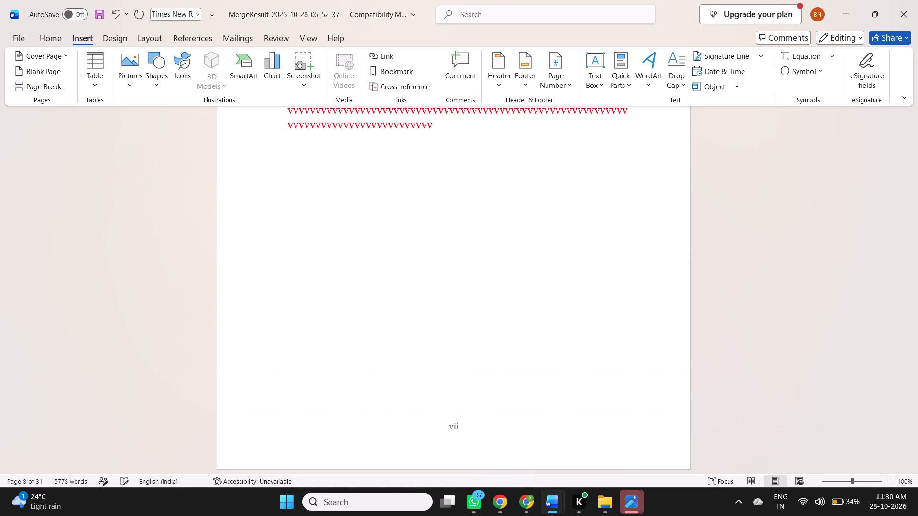
Review the page flow from the PetVision AI ABSTRACT page to the start of Chapter 1 and back.
scroll(275, 352, down, 4)
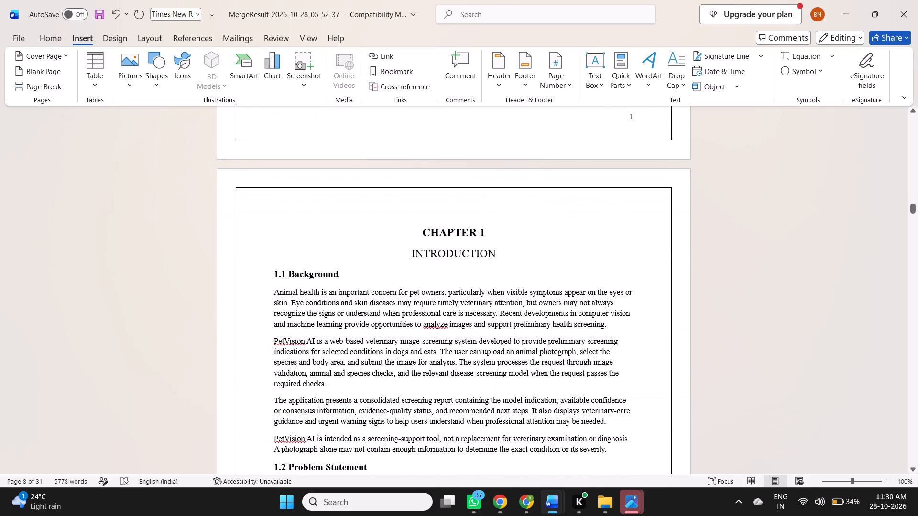
scroll(275, 352, down, 1)
scroll(275, 352, up, 1)
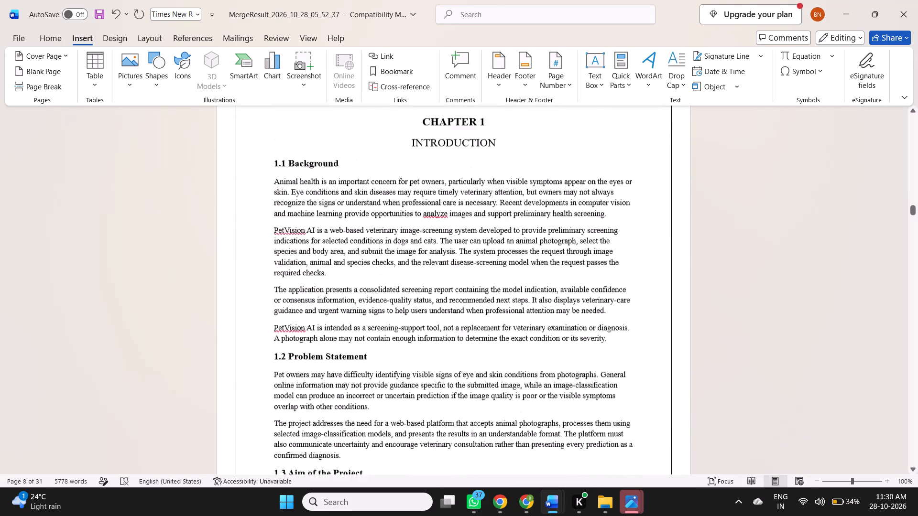
scroll(275, 352, up, 4)
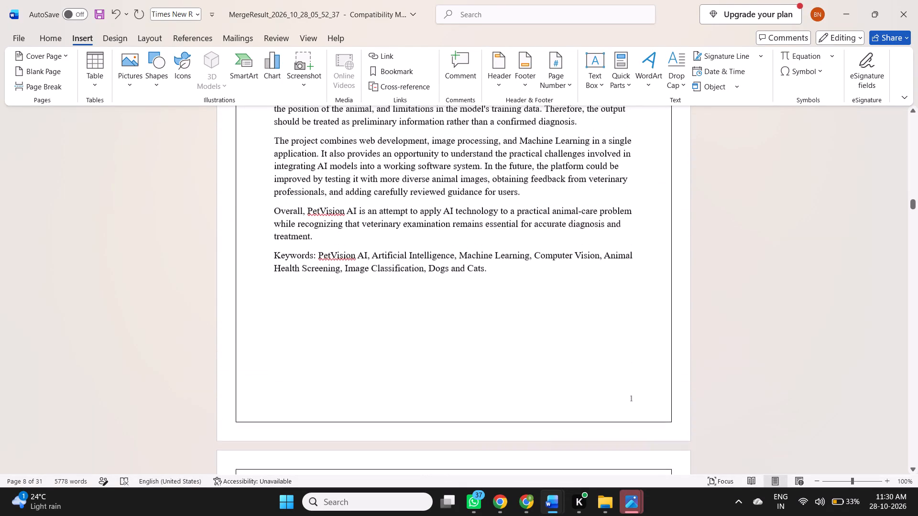
scroll(275, 352, up, 3)
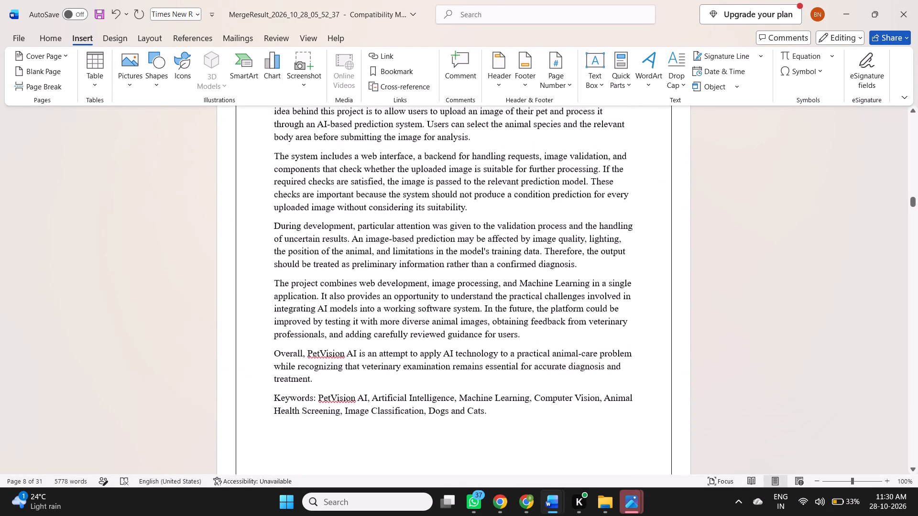
scroll(275, 352, up, 1)
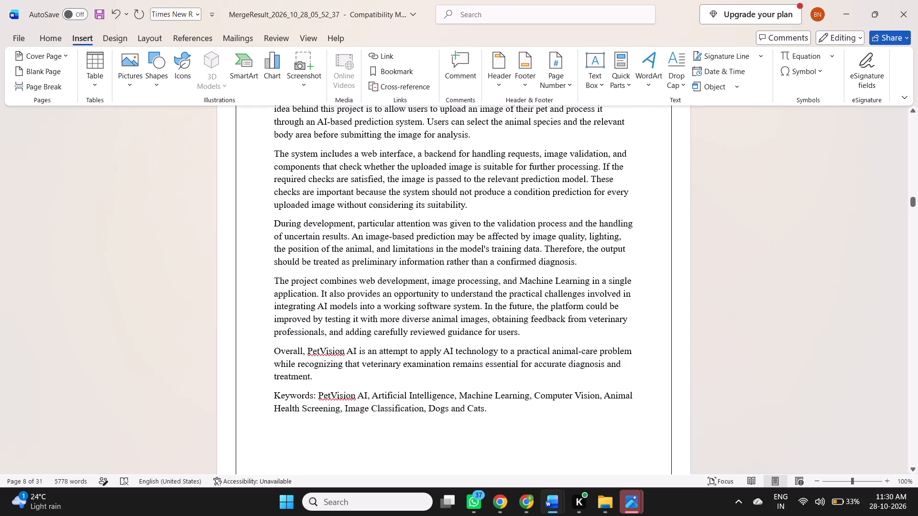
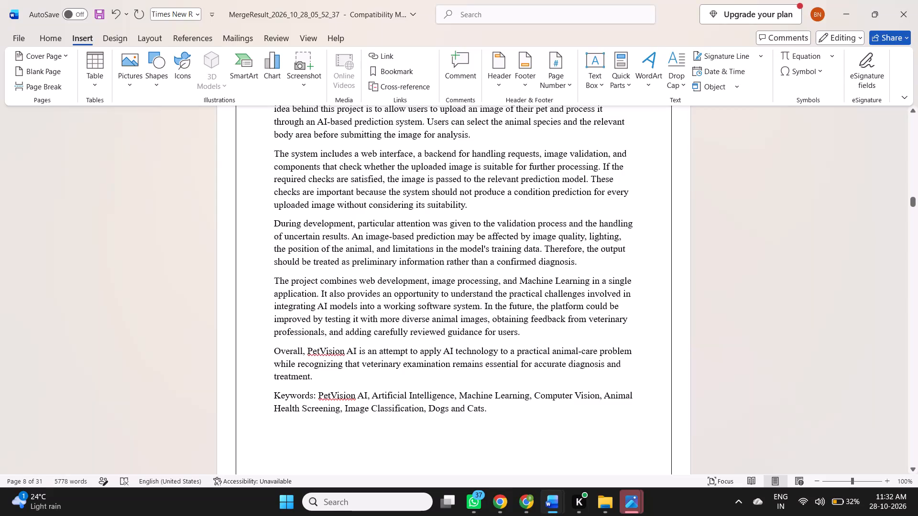
Skim the merged report from the PetVision AI ABSTRACT page through the chapters to the Centurion University campuses page at the end.
scroll(361, 327, down, 3)
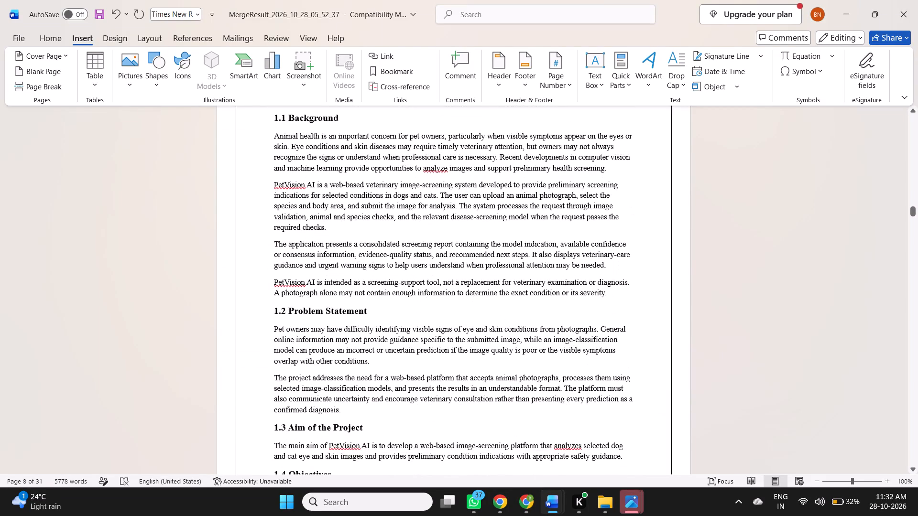
scroll(361, 327, down, 10)
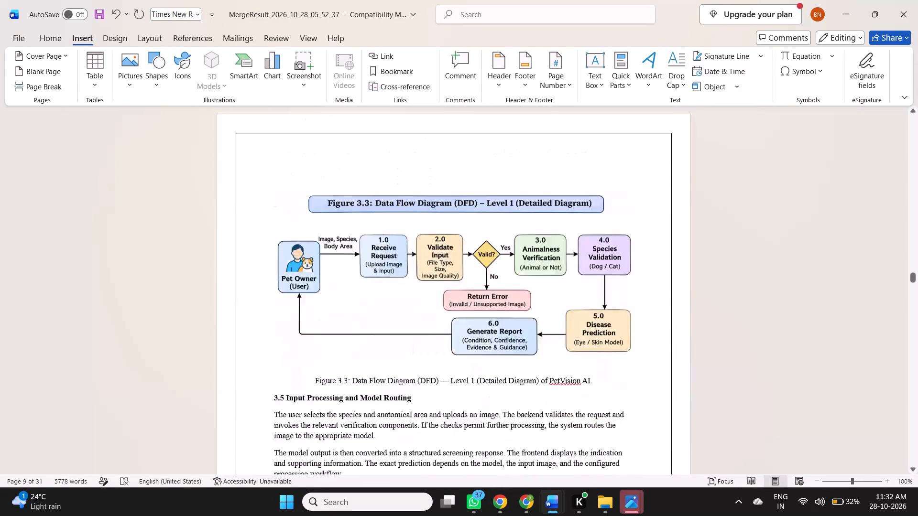
scroll(361, 327, down, 2)
scroll(361, 327, down, 20)
scroll(361, 327, down, 20)
scroll(361, 327, down, 9)
Review the page flow and page numbers backwards from the closing campuses page through the assessment, appendix, references and chapters to the abstract.
scroll(361, 327, up, 1)
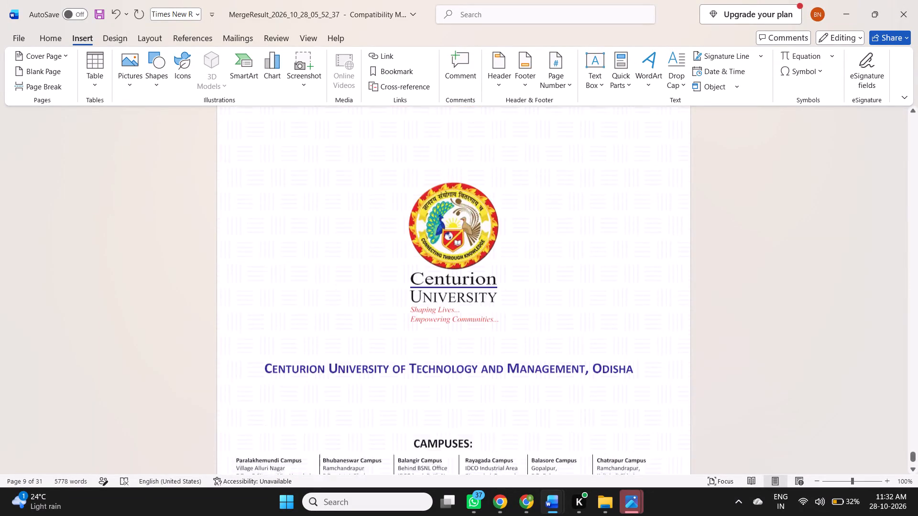
scroll(361, 327, up, 4)
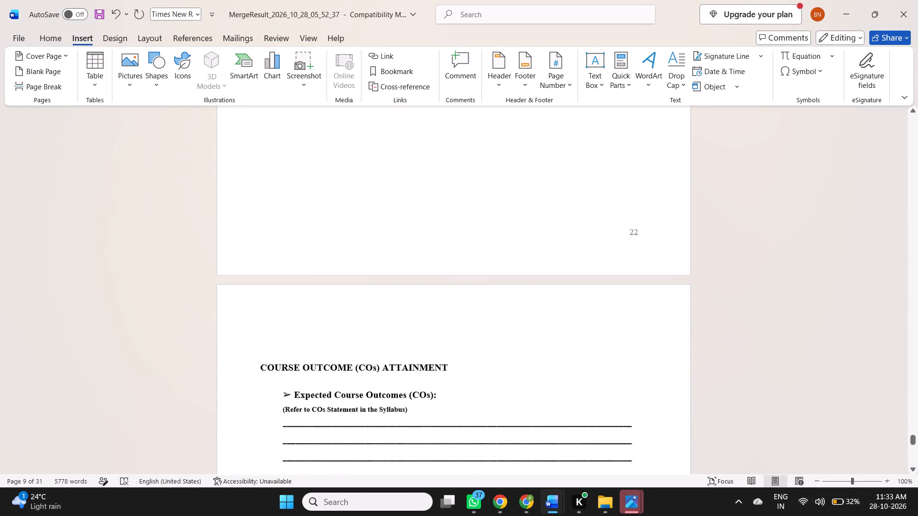
scroll(361, 327, up, 4)
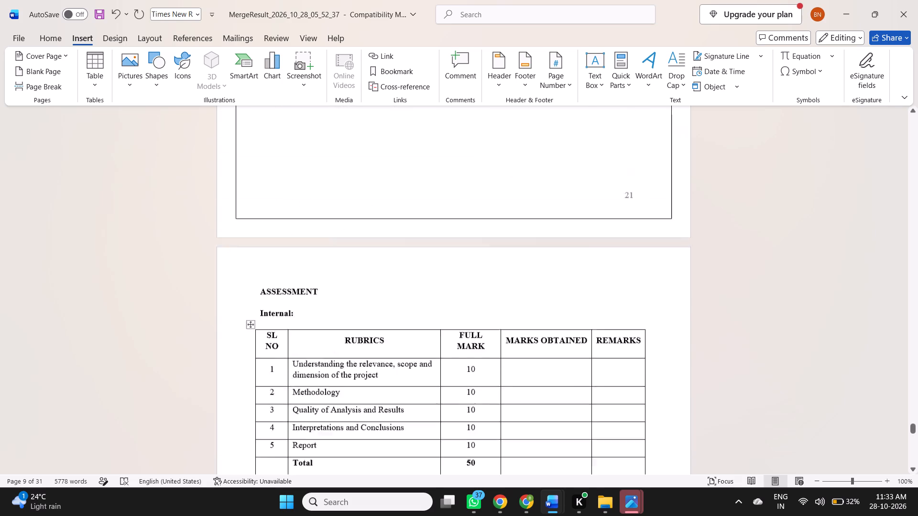
scroll(361, 327, up, 3)
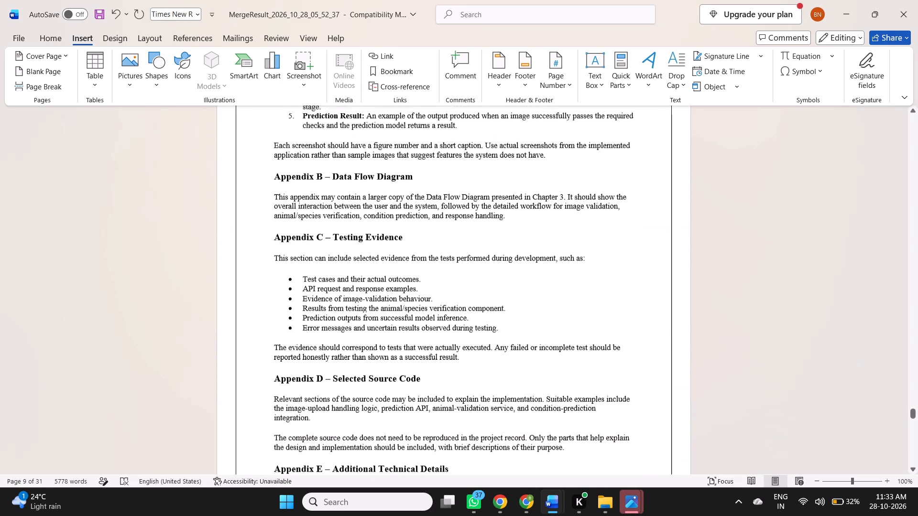
scroll(361, 327, up, 2)
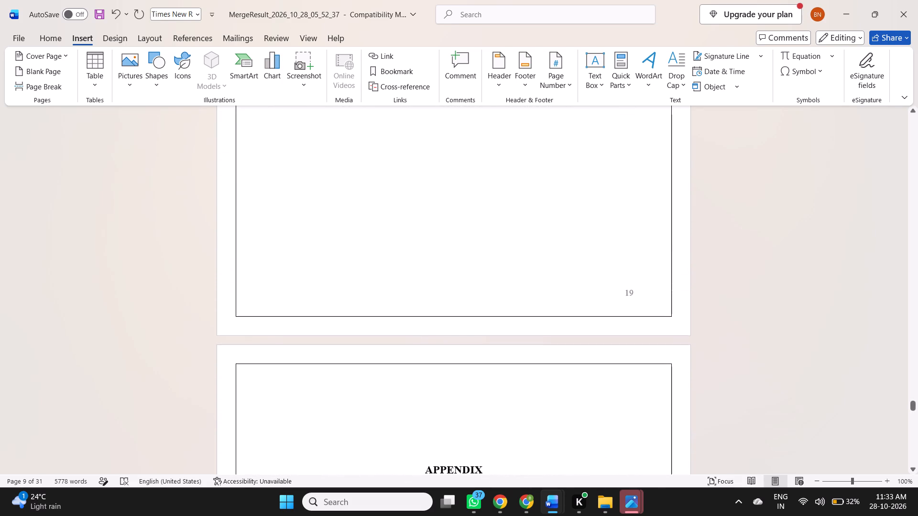
scroll(361, 327, up, 4)
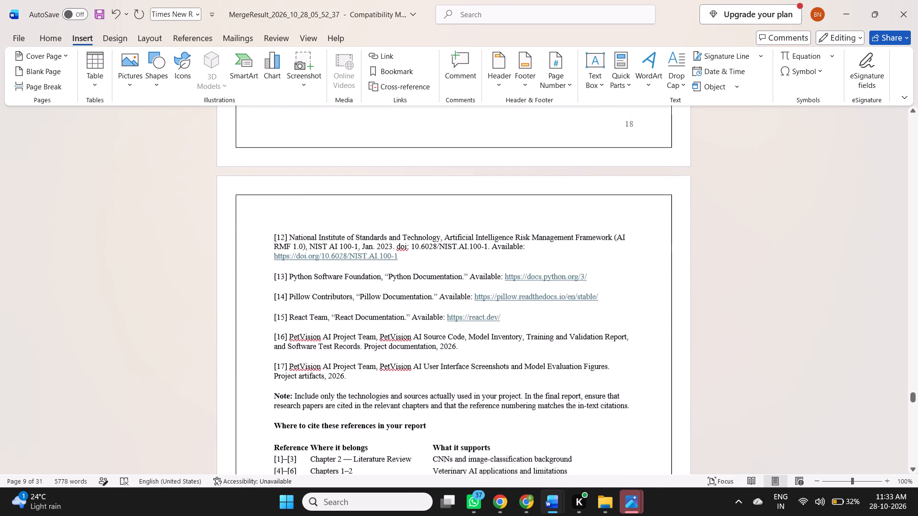
scroll(361, 327, up, 9)
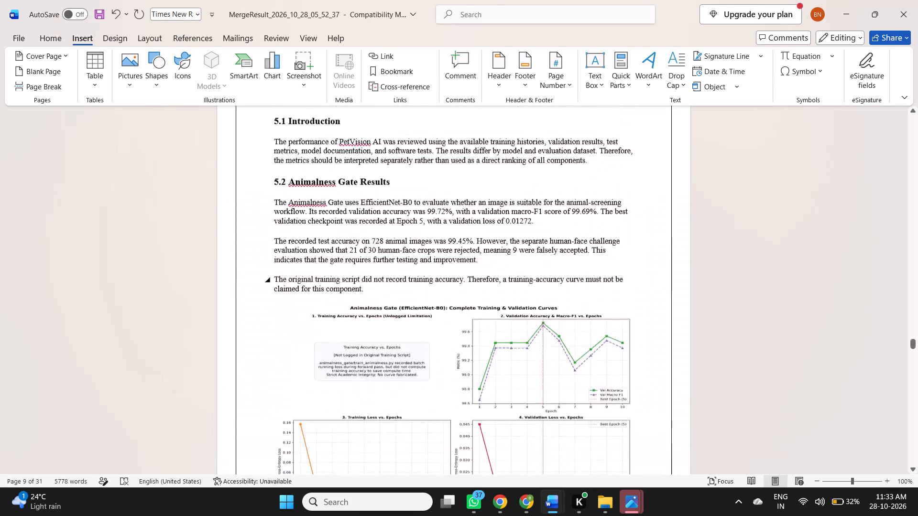
scroll(361, 327, up, 10)
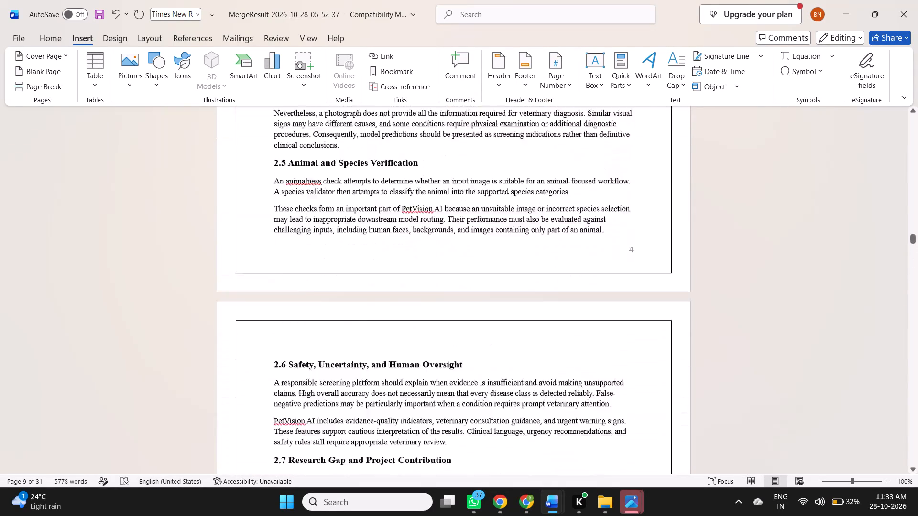
scroll(361, 327, up, 8)
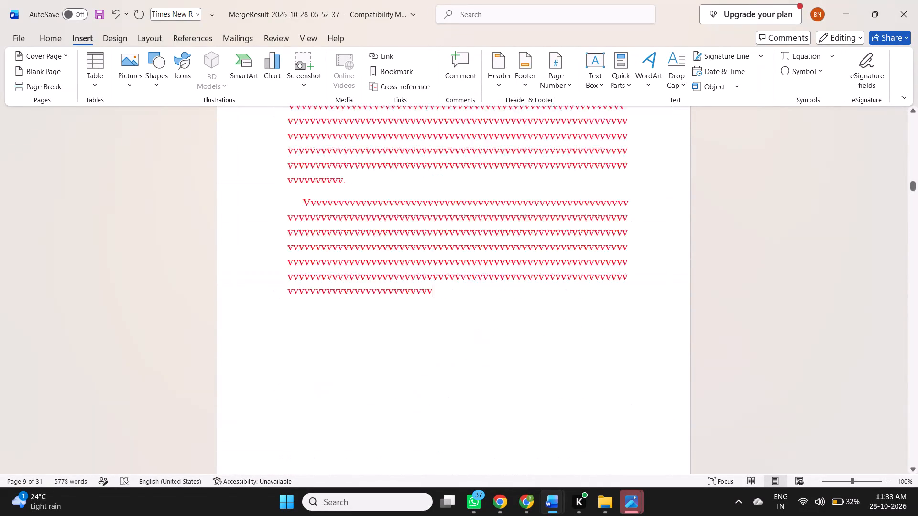
Examine the red placeholder ABSTRACT on page vii against the PetVision AI ABSTRACT page and the preceding table of contents.
scroll(361, 327, up, 2)
scroll(361, 327, down, 4)
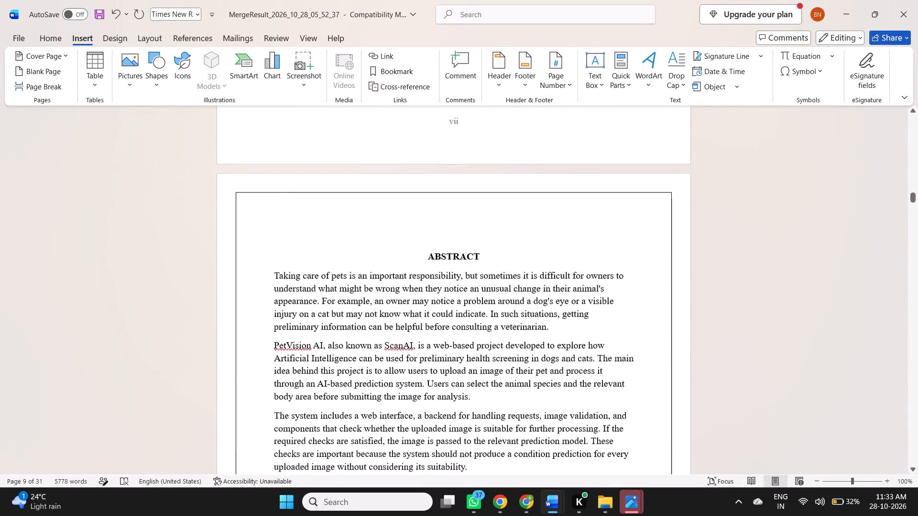
scroll(361, 327, up, 3)
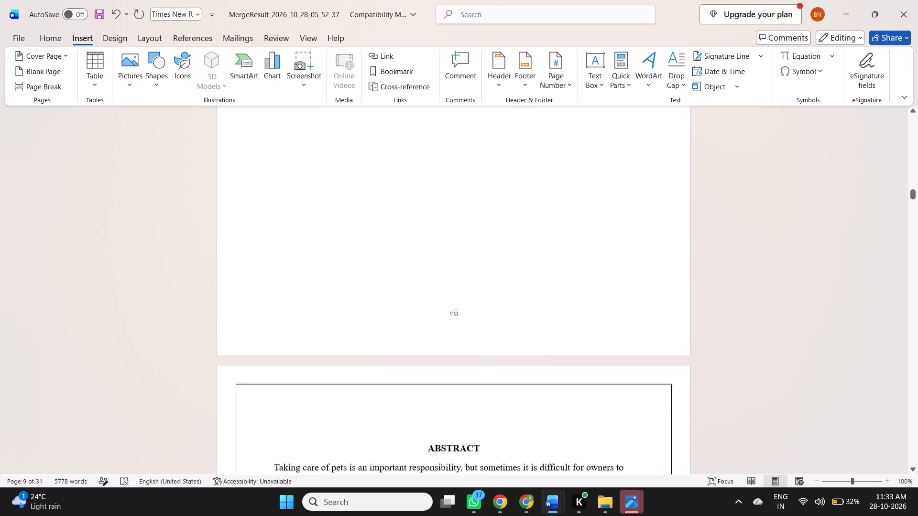
scroll(361, 327, up, 3)
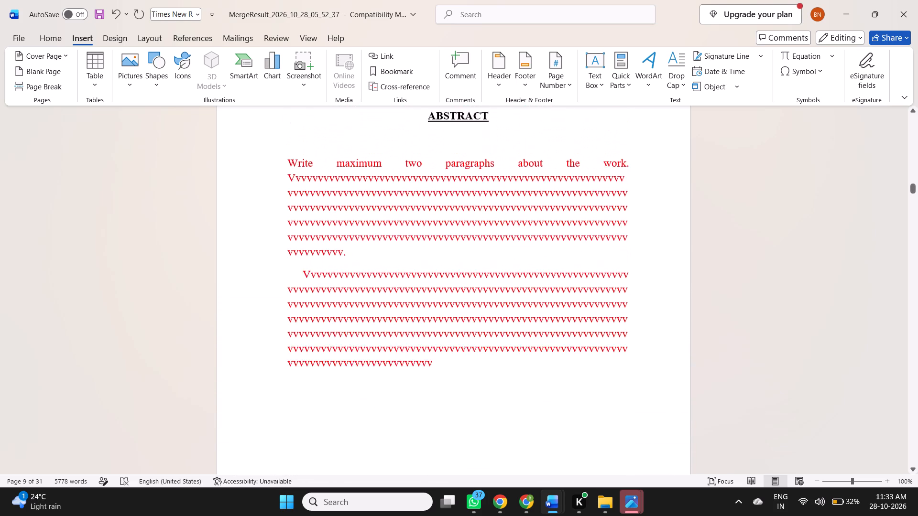
scroll(361, 327, down, 2)
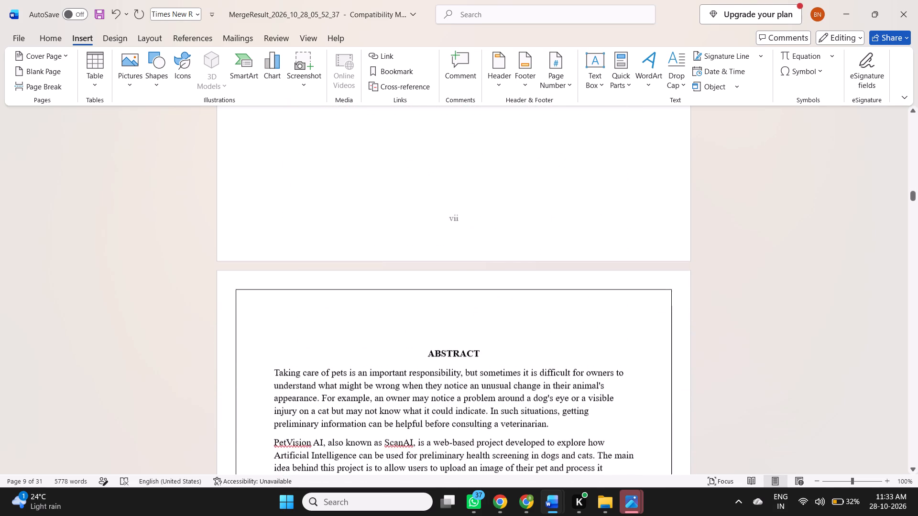
scroll(361, 327, up, 3)
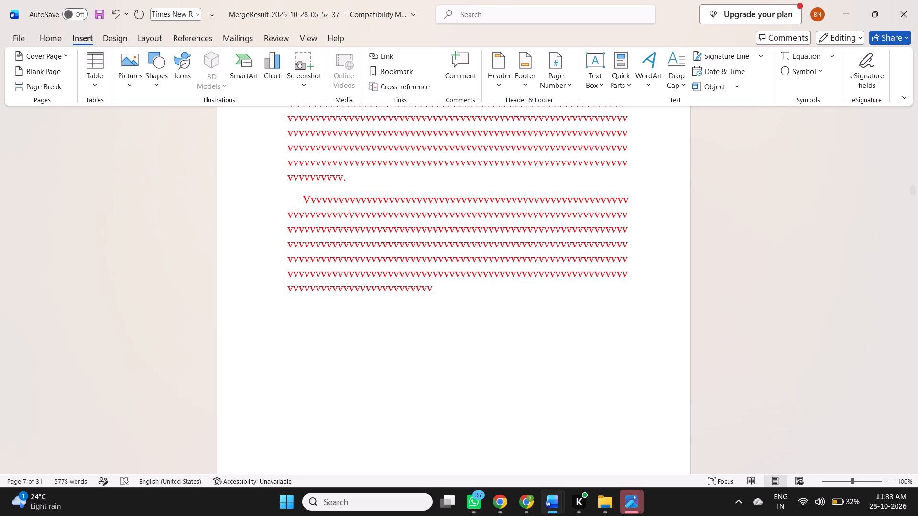
scroll(361, 327, up, 5)
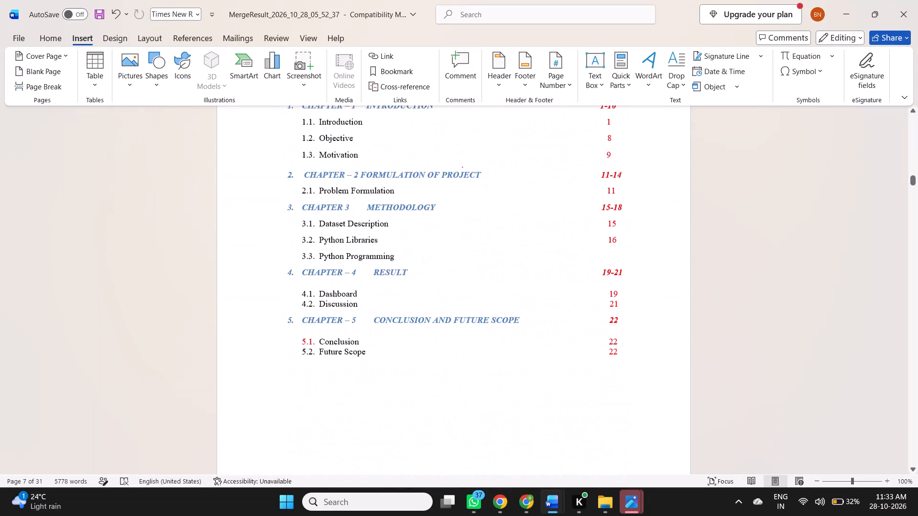
scroll(361, 327, down, 3)
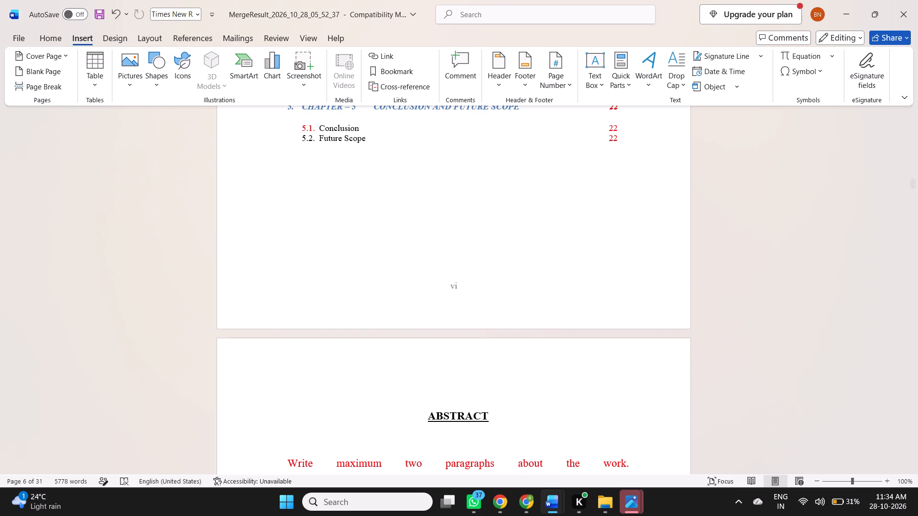
Review the front matter from the Bonafide Certificate through the declaration and acknowledgement to the List of Figures.
scroll(361, 327, up, 16)
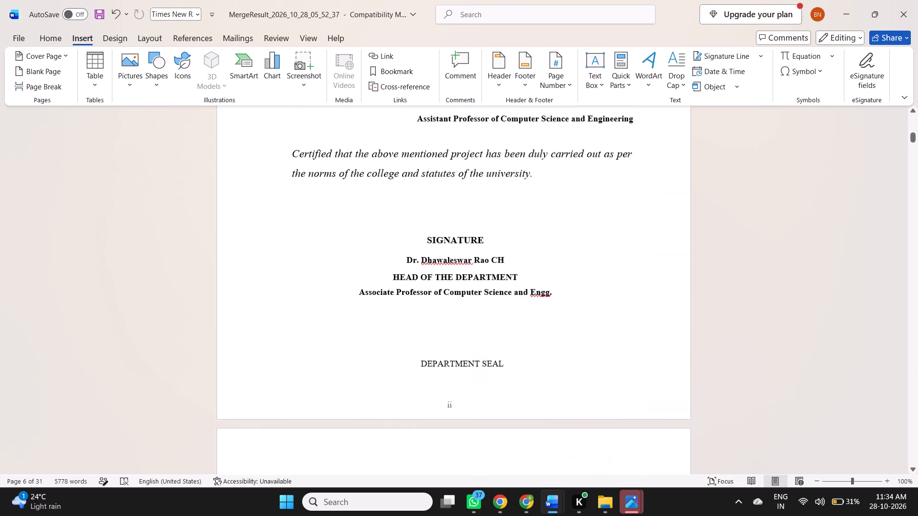
scroll(361, 327, up, 5)
scroll(361, 327, down, 6)
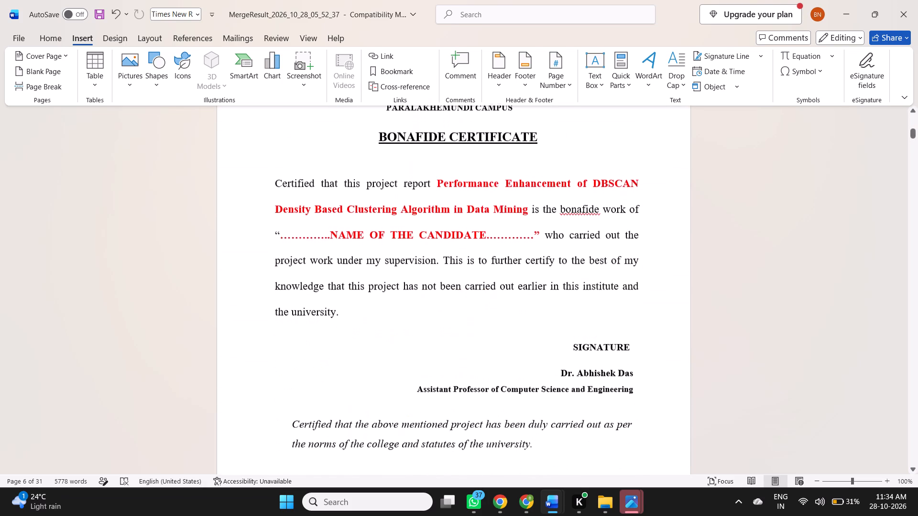
scroll(361, 327, down, 1)
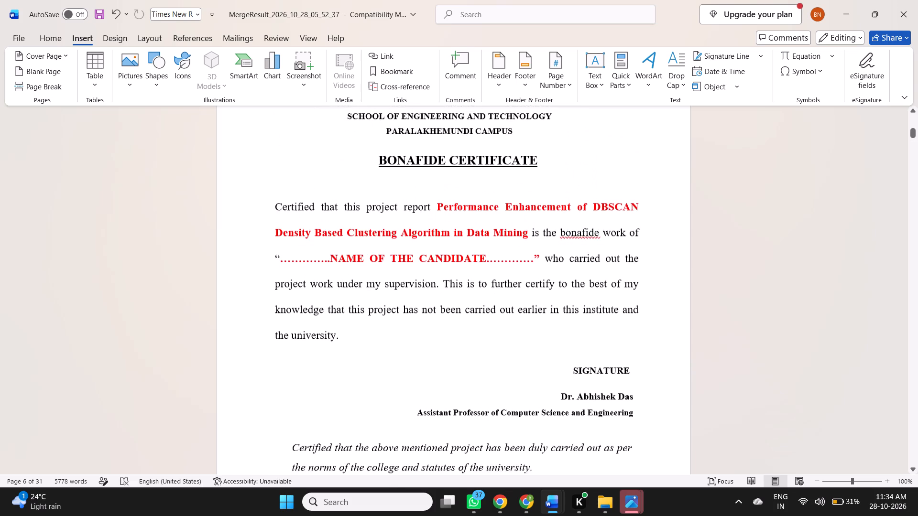
scroll(361, 327, down, 5)
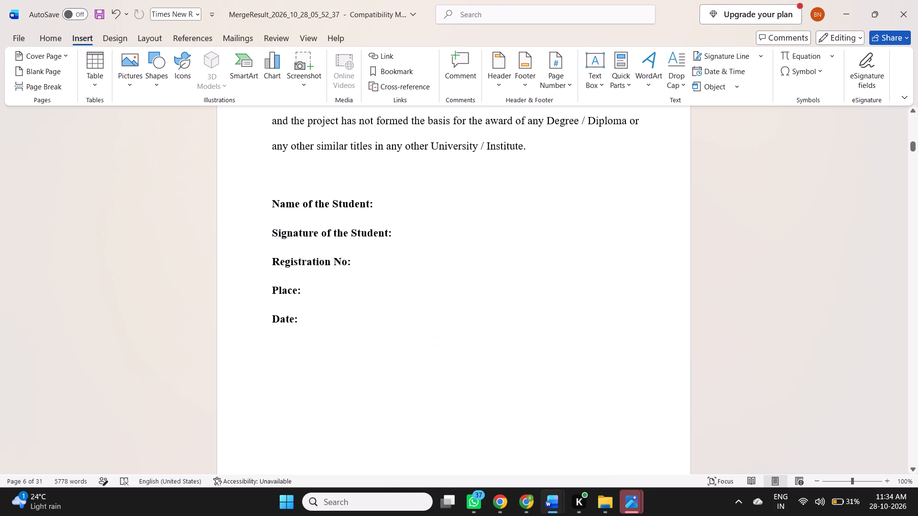
scroll(361, 327, down, 5)
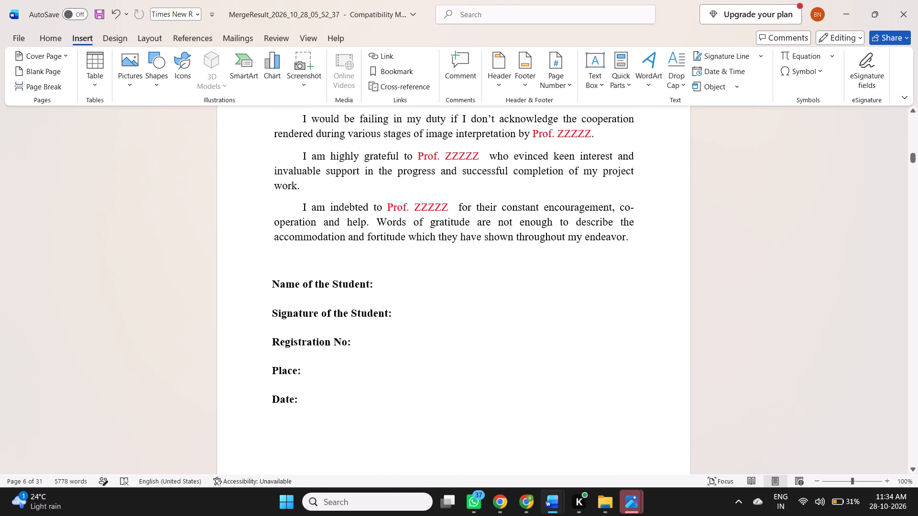
scroll(361, 327, down, 3)
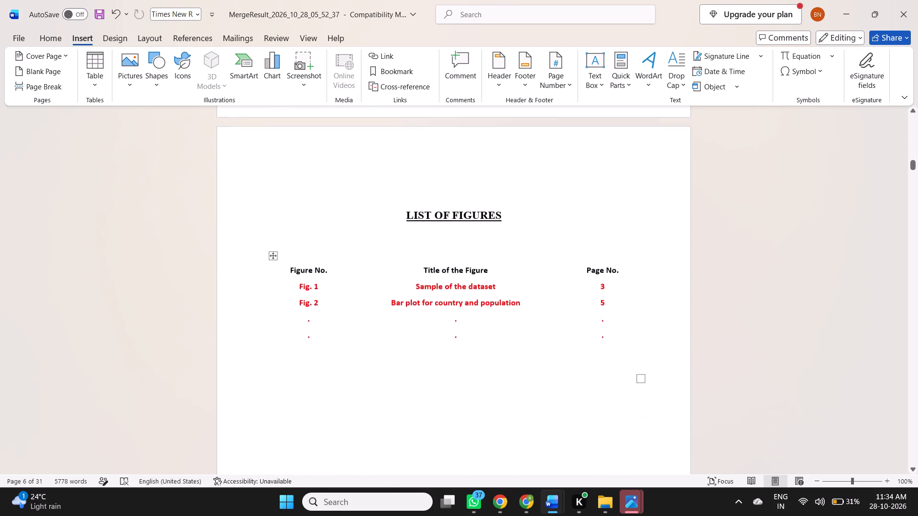
scroll(361, 327, down, 1)
scroll(361, 327, up, 2)
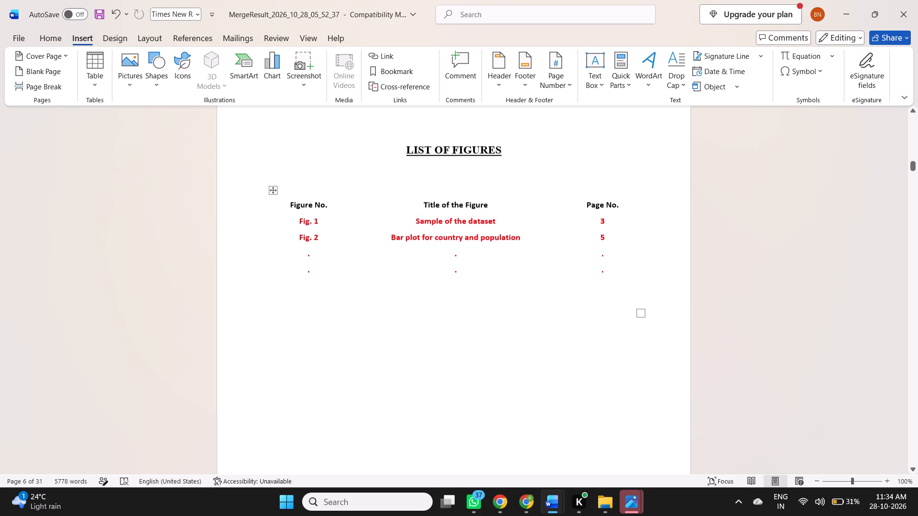
scroll(361, 327, up, 1)
scroll(361, 327, down, 1)
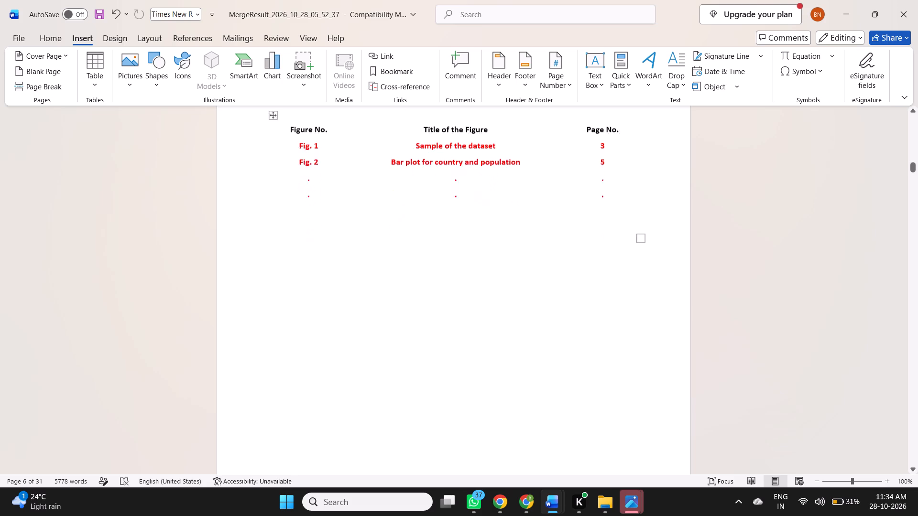
Examine the Table of Contents entries and page numbers, along with the neighbouring pages v to vii.
scroll(361, 327, down, 3)
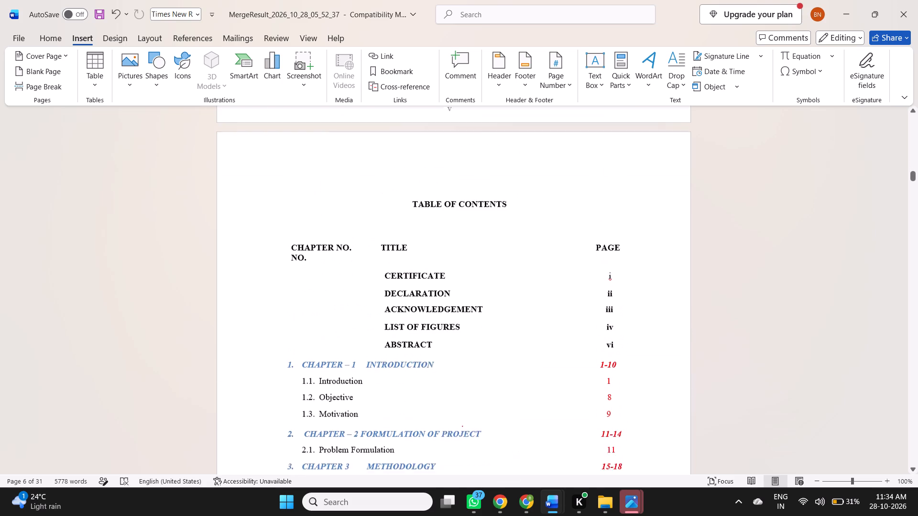
scroll(361, 327, down, 4)
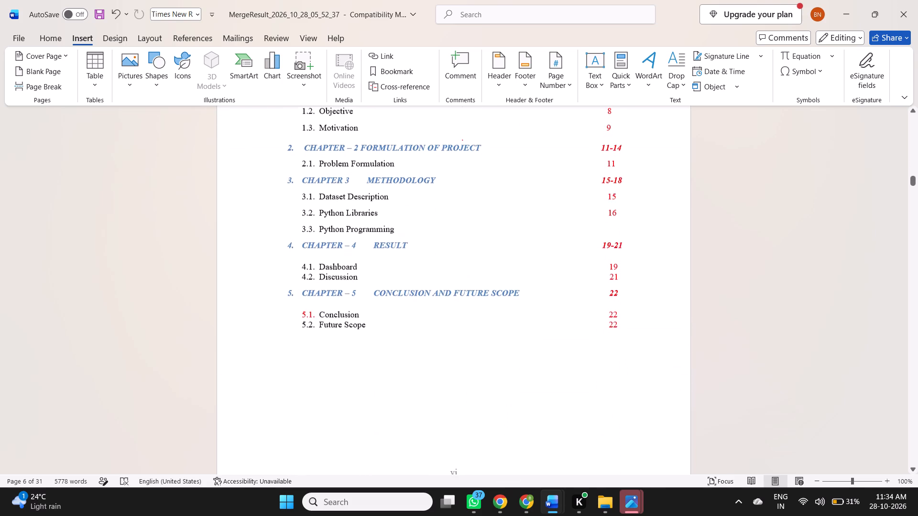
scroll(361, 327, down, 2)
scroll(361, 323, up, 1)
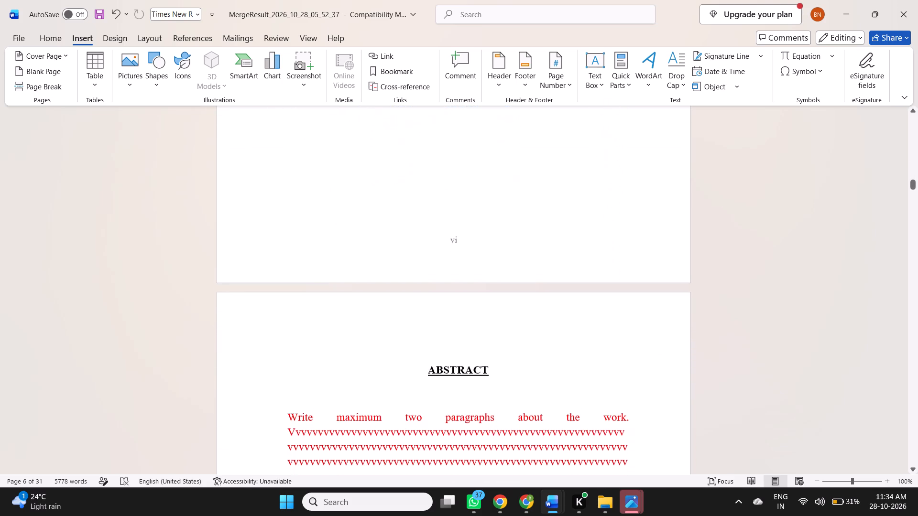
scroll(361, 323, up, 1)
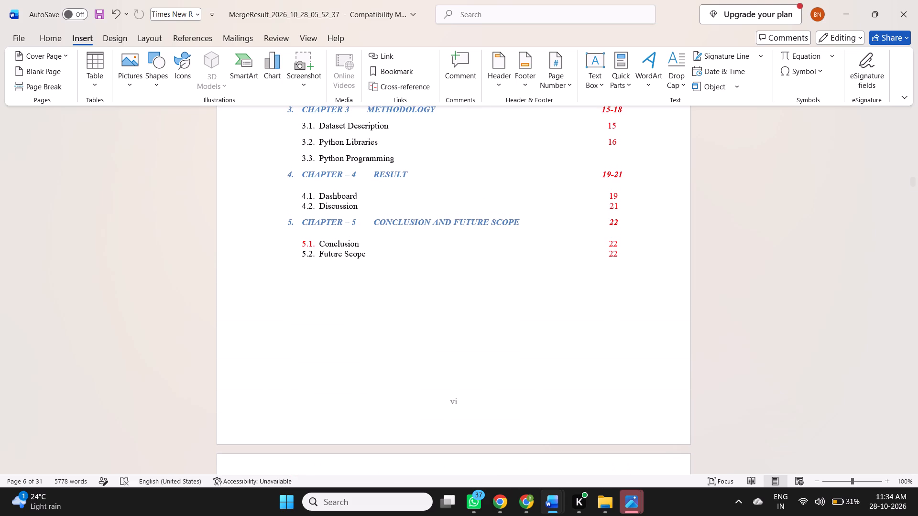
scroll(356, 286, up, 2)
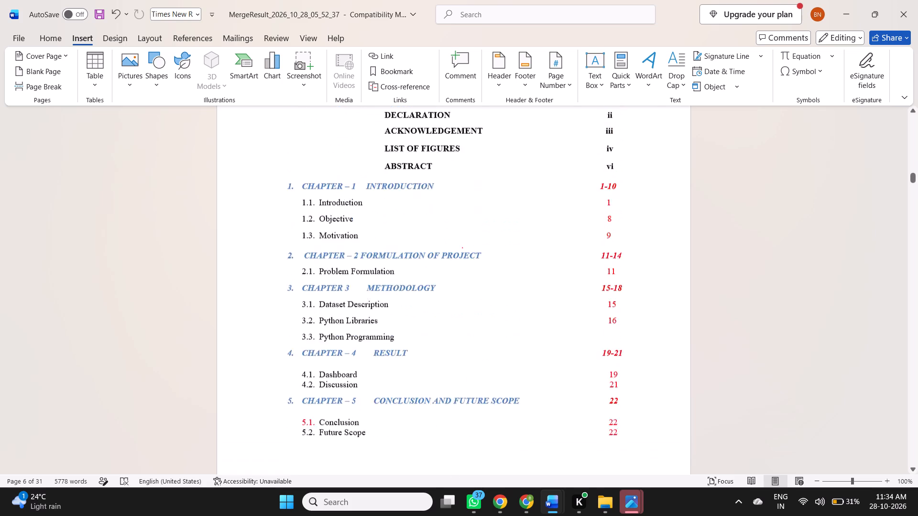
scroll(356, 286, up, 1)
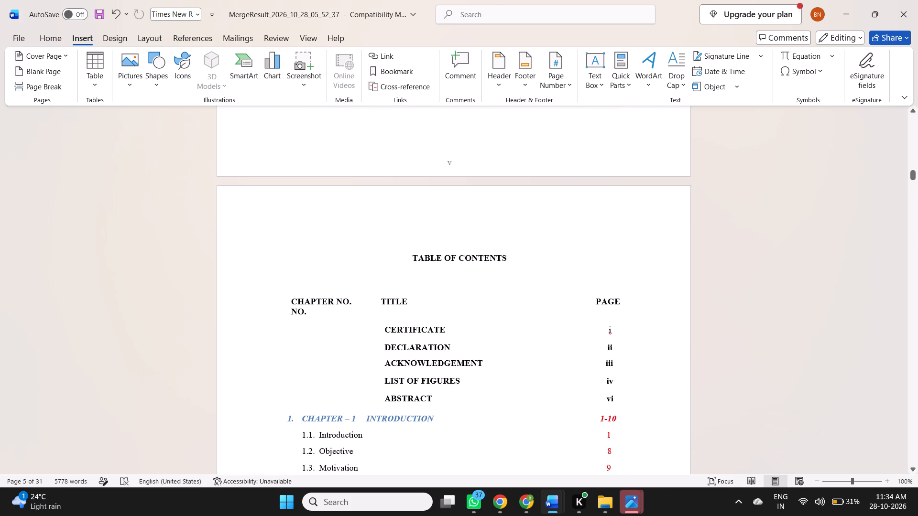